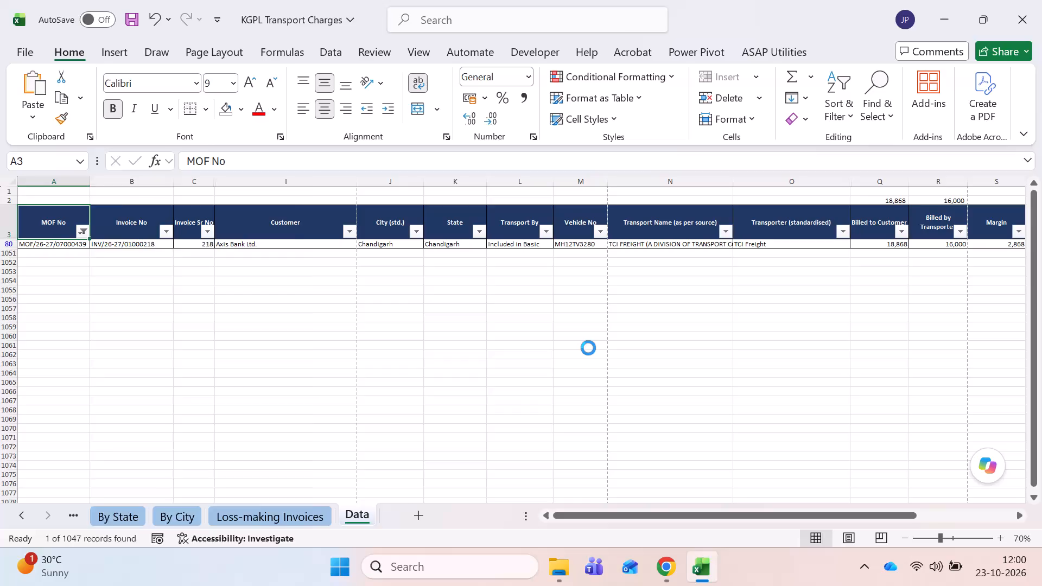
key(Down)
key(Down)
key(Down)
key(Down)
key(Down)
key(Down)
key(Down)
key(Down)
key(Down)
key(Up)
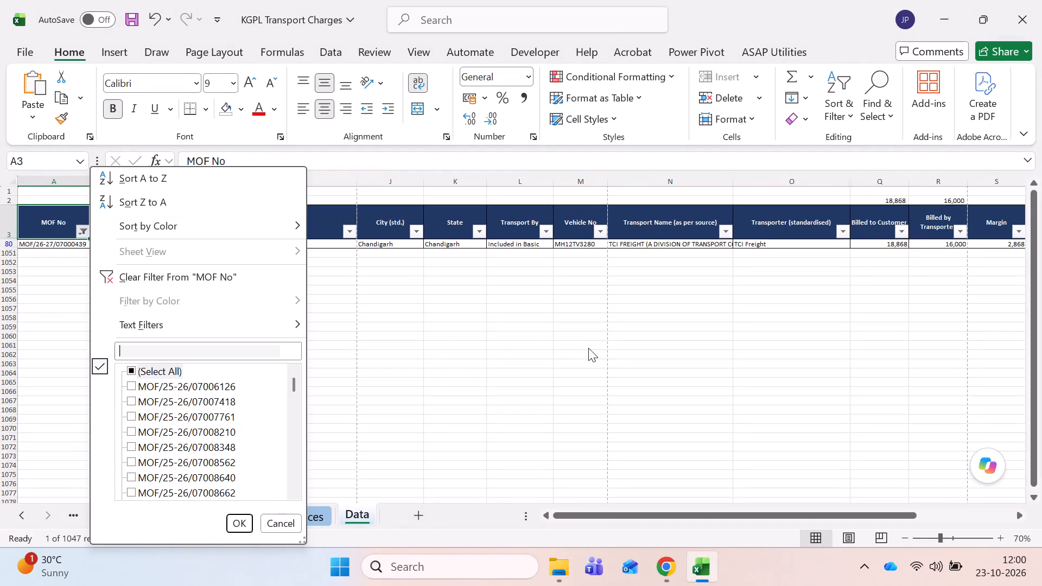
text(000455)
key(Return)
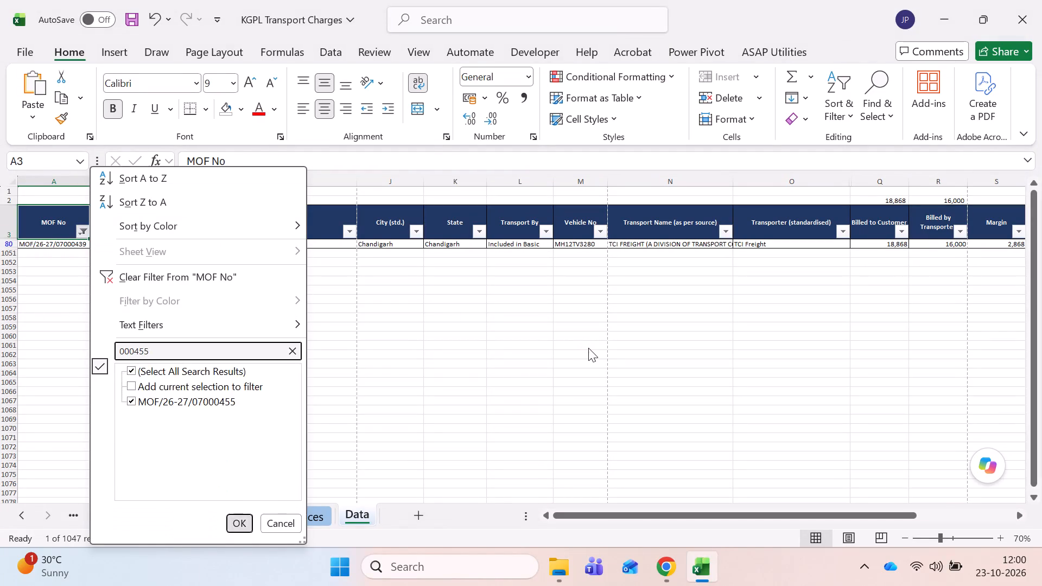
Switch the MOF No filter to the record matching 000593.
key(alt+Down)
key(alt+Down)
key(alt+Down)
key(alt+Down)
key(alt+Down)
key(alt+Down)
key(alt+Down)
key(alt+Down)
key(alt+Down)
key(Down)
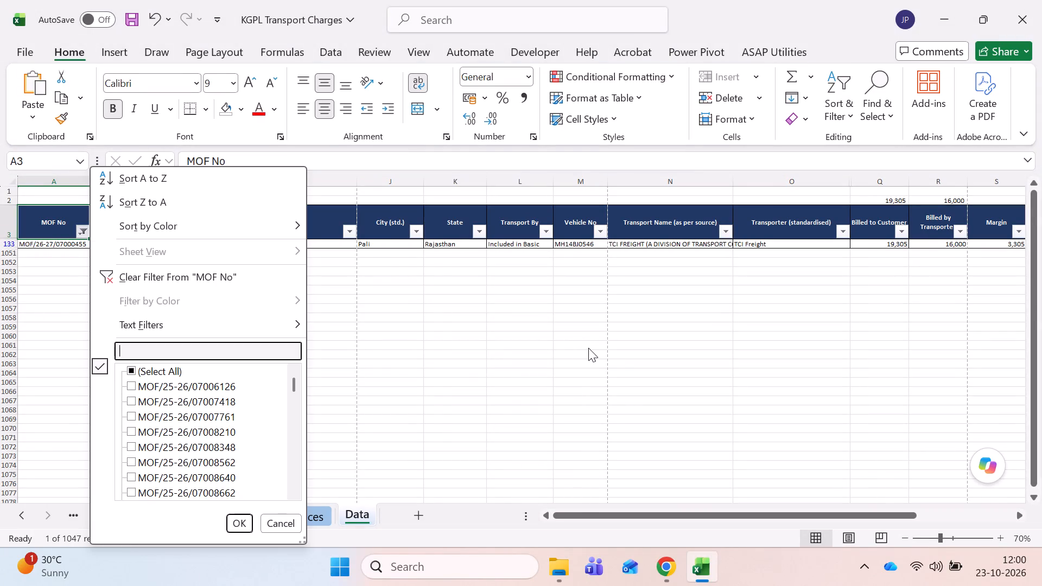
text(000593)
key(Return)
Switch the MOF No filter to the record matching 000594.
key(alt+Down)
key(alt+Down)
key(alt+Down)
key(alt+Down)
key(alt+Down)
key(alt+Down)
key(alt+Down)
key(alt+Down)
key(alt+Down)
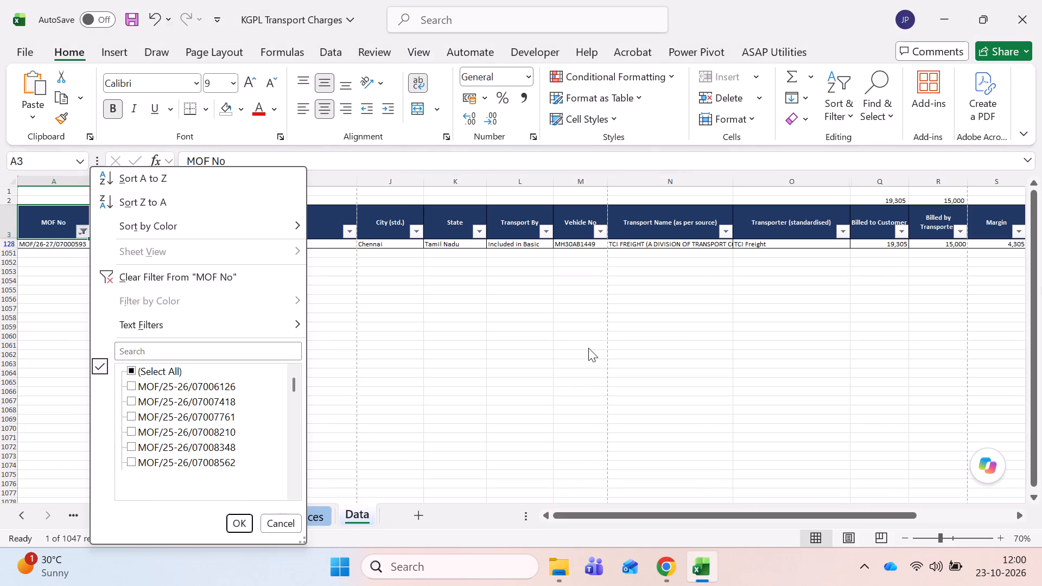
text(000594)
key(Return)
Switch the MOF No filter to the record matching 000604.
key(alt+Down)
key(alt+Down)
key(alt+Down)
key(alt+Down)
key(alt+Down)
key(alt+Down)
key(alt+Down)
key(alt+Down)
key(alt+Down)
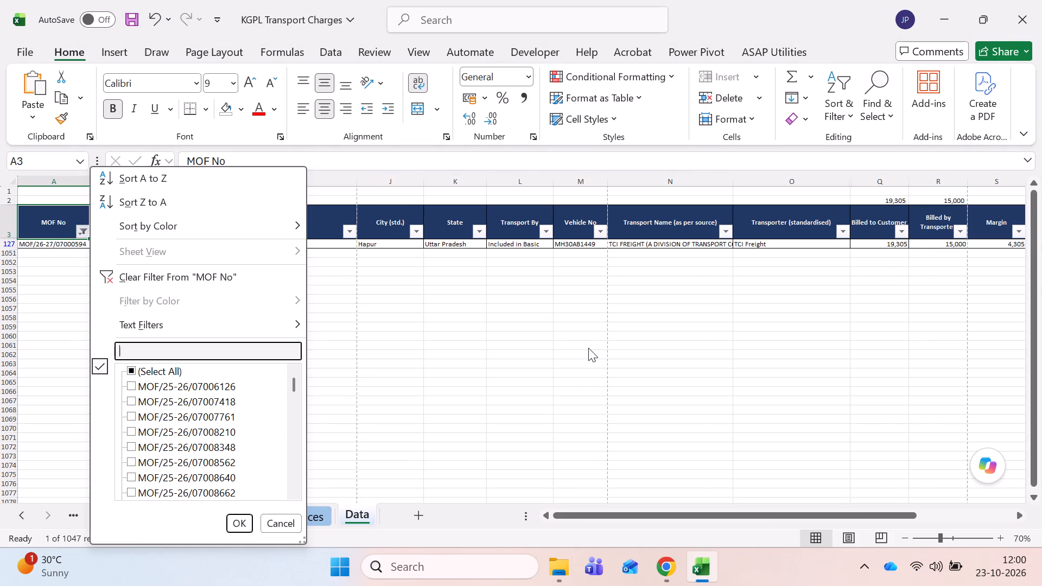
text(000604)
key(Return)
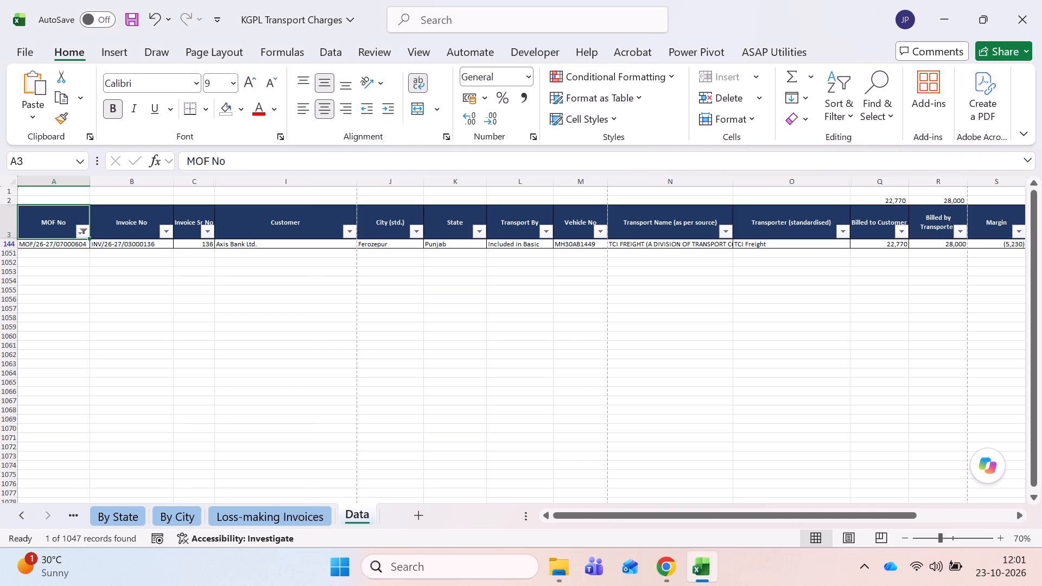
Reselect all values in the MOF No filter so every record on the Data sheet is shown.
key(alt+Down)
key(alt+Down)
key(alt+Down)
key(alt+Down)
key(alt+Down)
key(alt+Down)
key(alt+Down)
key(alt+Down)
key(Down)
key(Down)
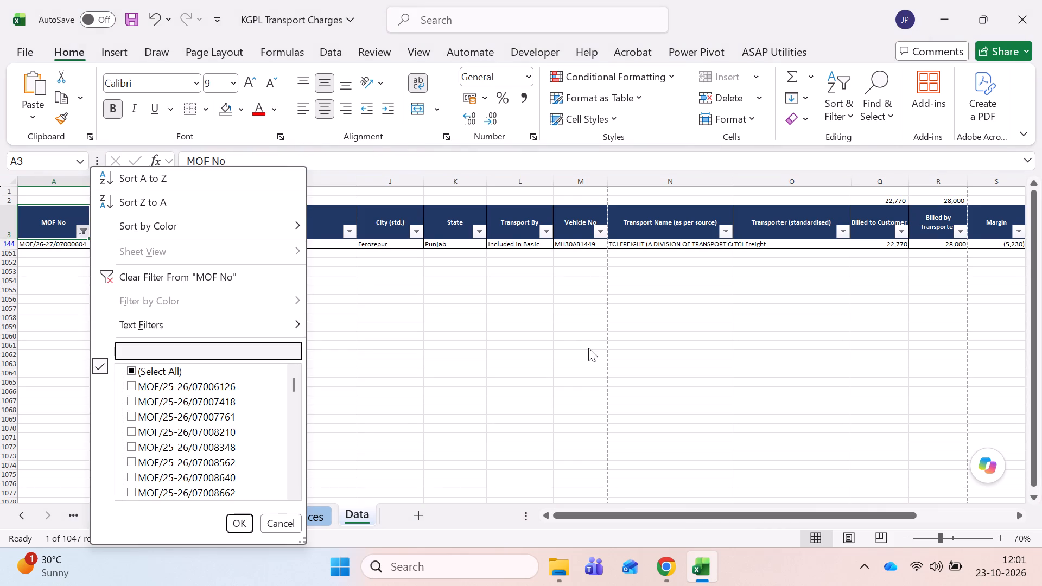
key(space)
key(Return)
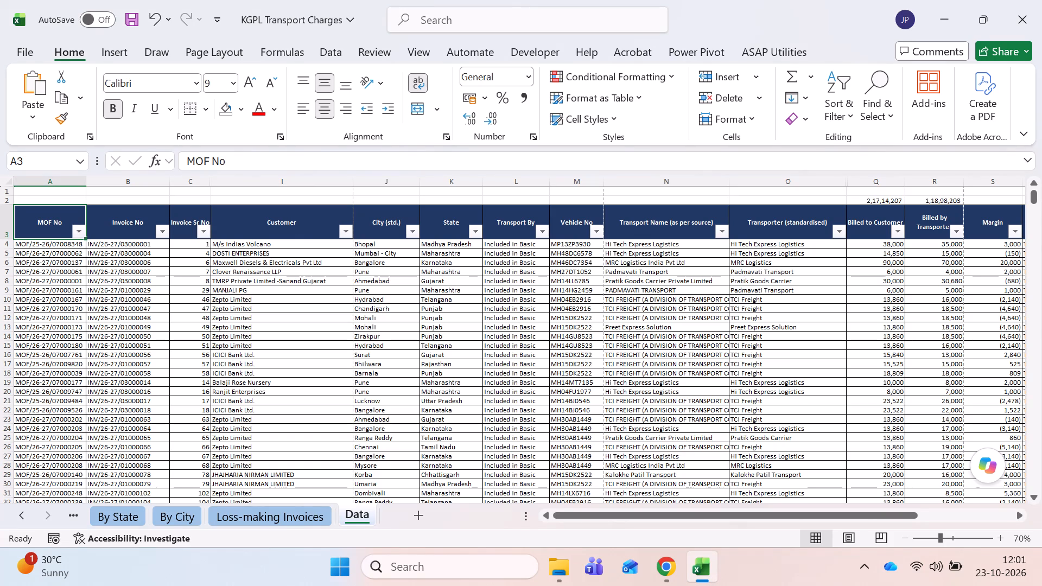
Filter the Invoice Sr No column to the value 256 only, leaving out other numbers that contain 256.
key(Right)
key(Right)
key(alt+Down)
key(alt+Down)
key(alt+Down)
key(alt+Down)
key(alt+Down)
key(alt+Down)
key(alt+Down)
key(alt+Down)
key(alt+Down)
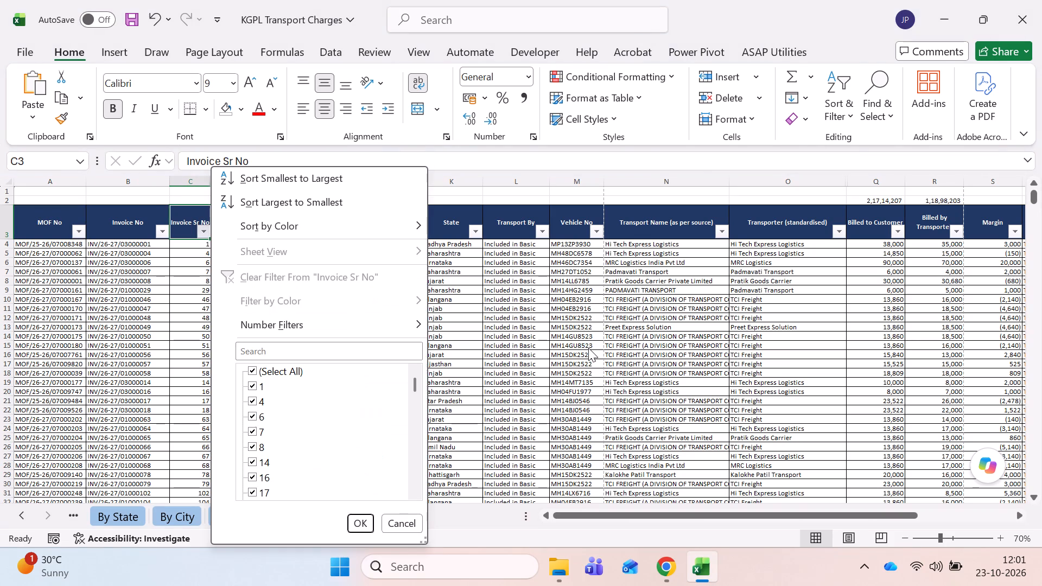
key(Down)
text(256)
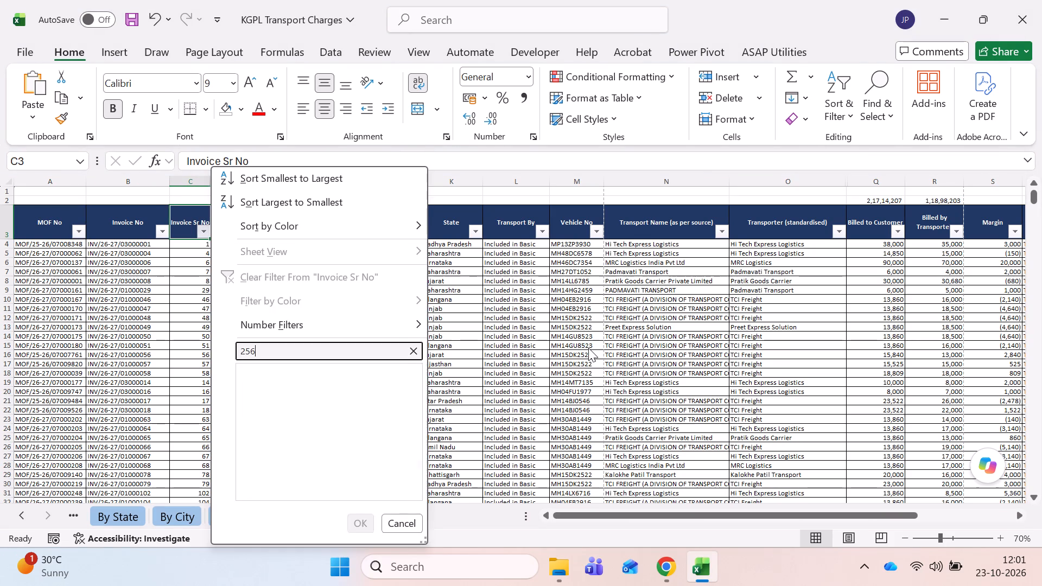
key(Down)
key(Down)
key(Down)
key(Up)
key(space)
key(Down)
key(Down)
key(space)
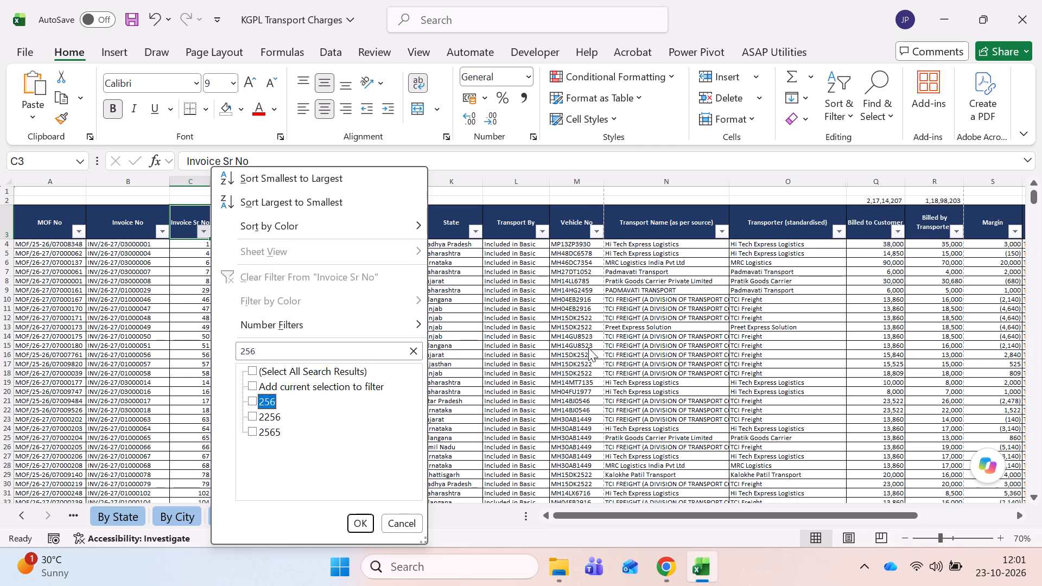
key(Return)
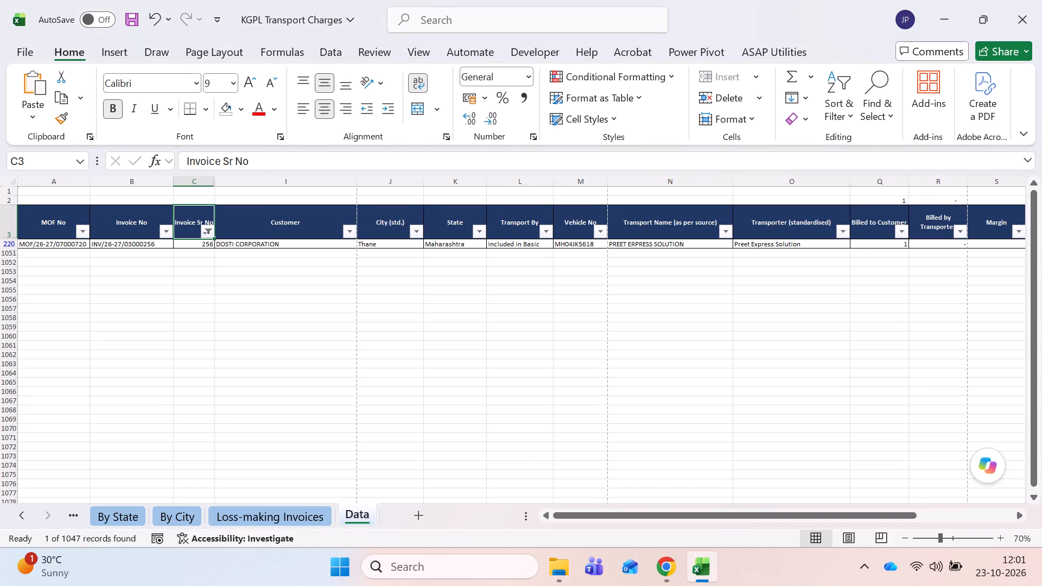
Add Invoice Sr No 728 to the current filter selection, leaving out 2728.
key(alt+Down)
key(alt+Down)
key(alt+Down)
key(alt+Down)
key(alt+Down)
key(alt+Down)
key(alt+Down)
key(alt+Down)
key(alt+Down)
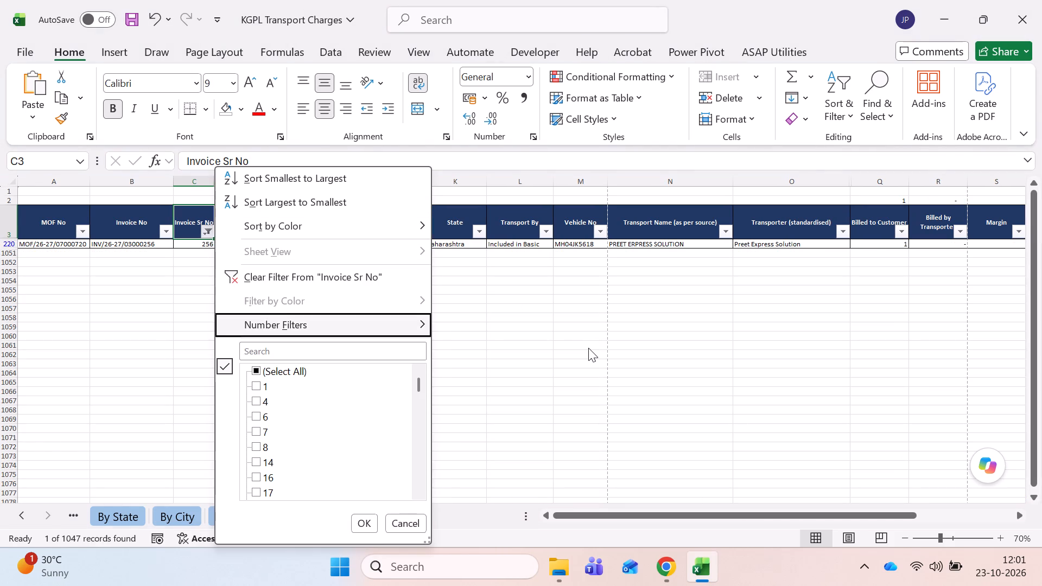
key(Down)
text(728)
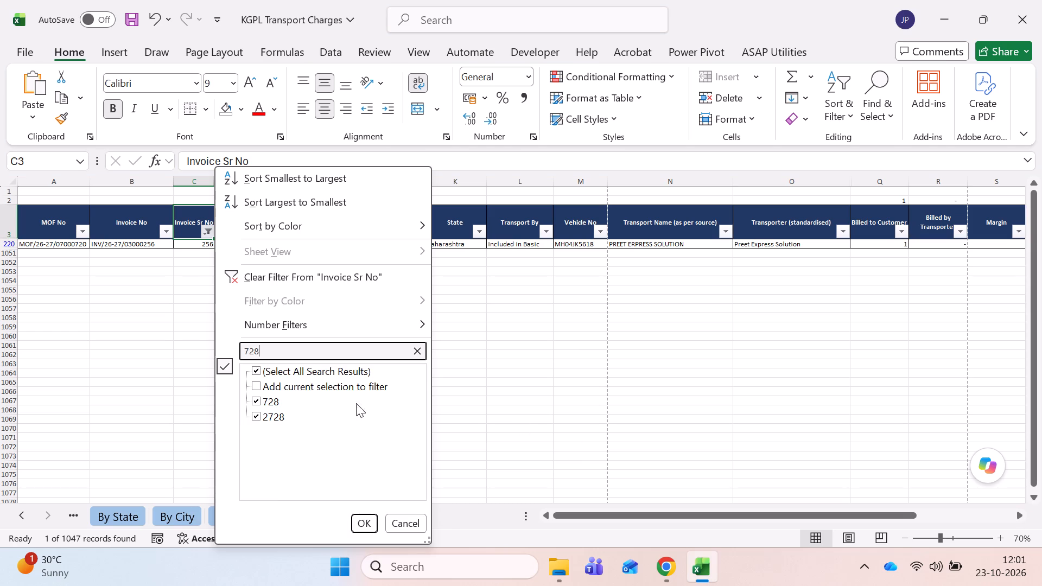
click(267, 418)
click(278, 384)
key(Return)
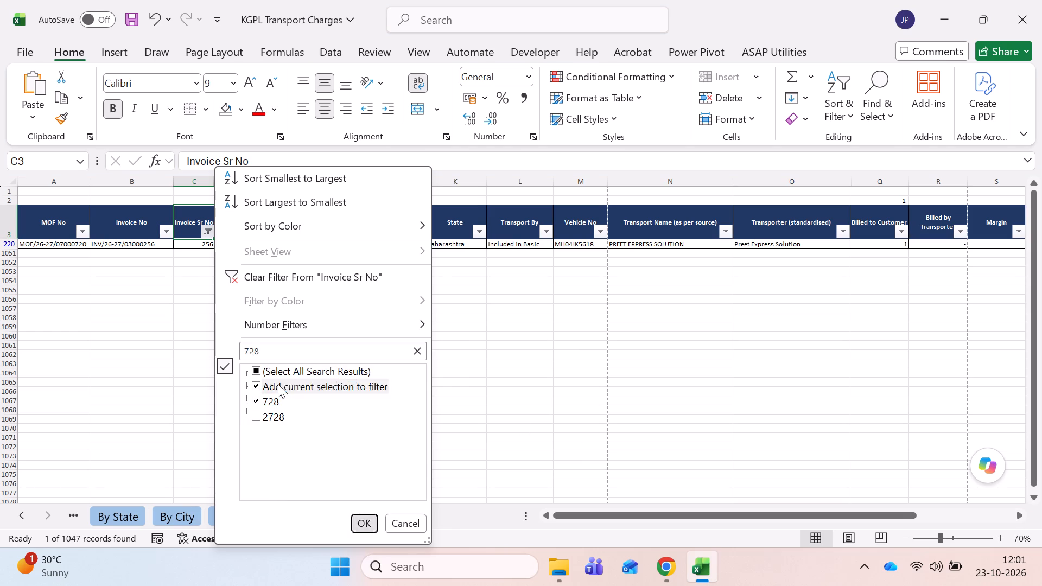
Examine the vehicle, transporter, billing and remarks details of the two DOSTI CORPORATION invoices, 728 and 256.
key(Down)
key(Down)
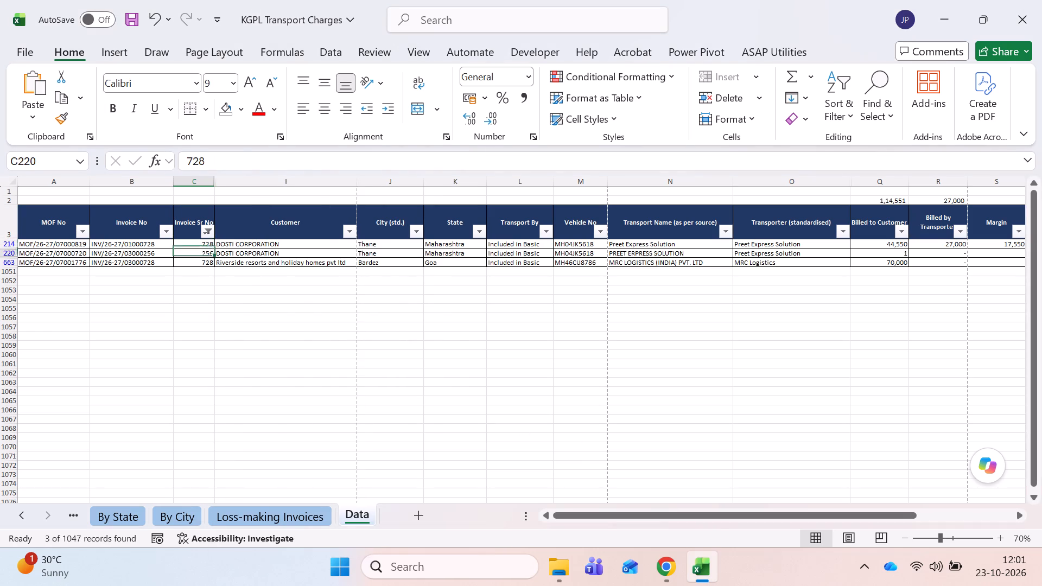
key(Right)
key(Right)
key(Right)
key(Right)
key(Right)
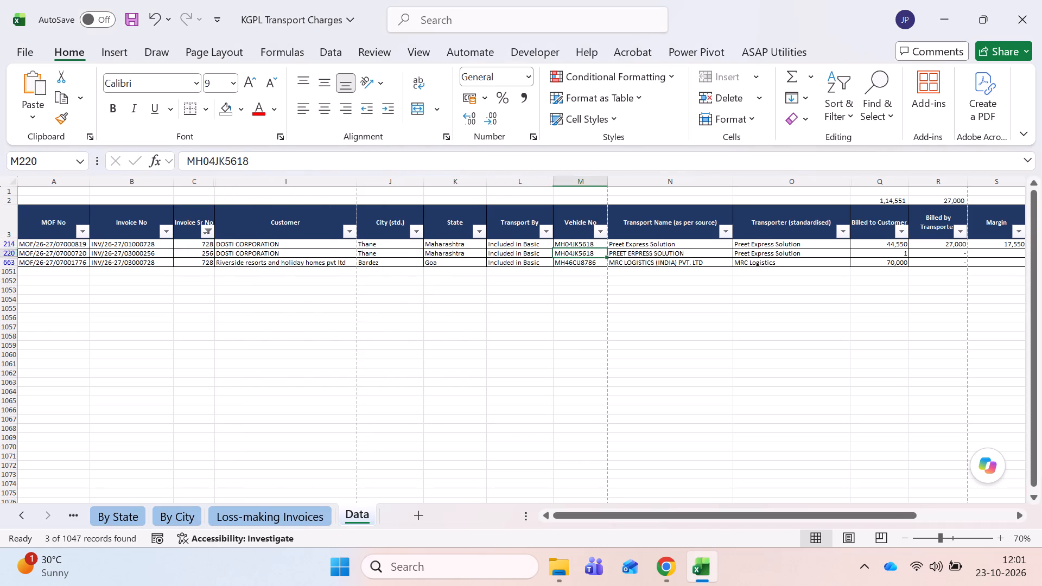
key(Right)
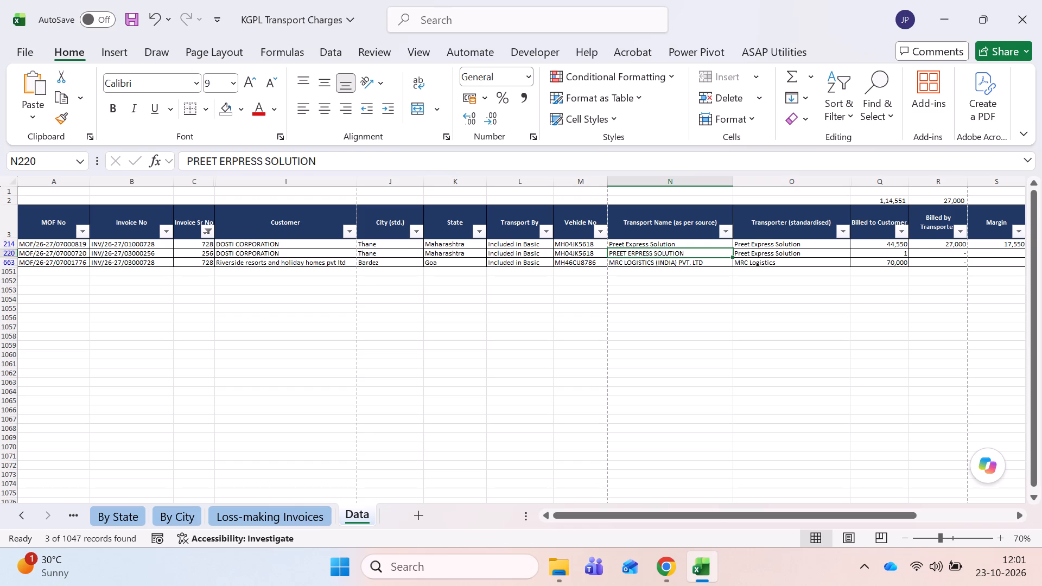
key(shift+Up)
key(shift+Right)
key(shift+Right)
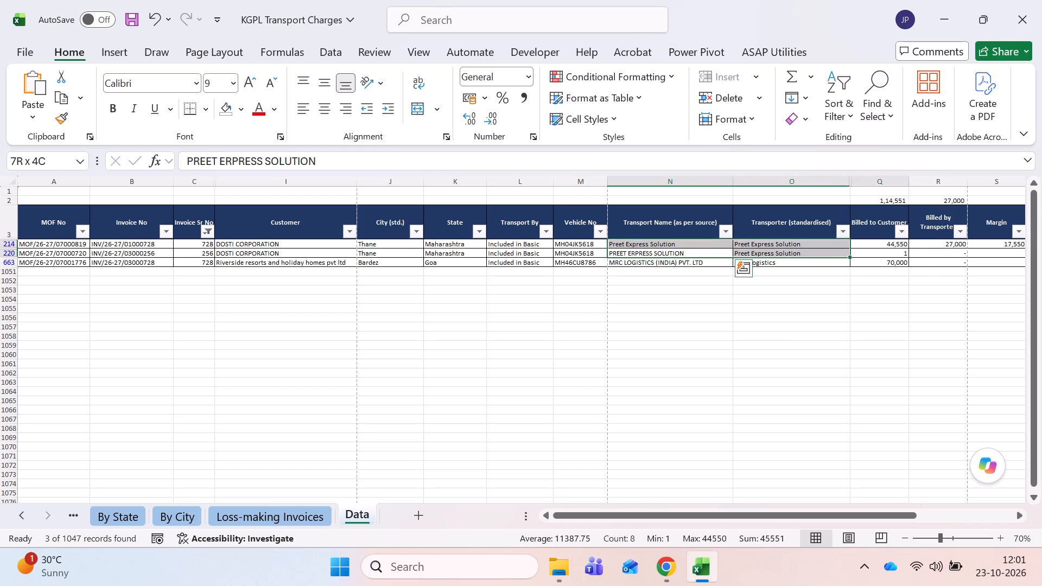
key(shift+Right)
key(Right)
key(Right)
key(Right)
key(Right)
key(Right)
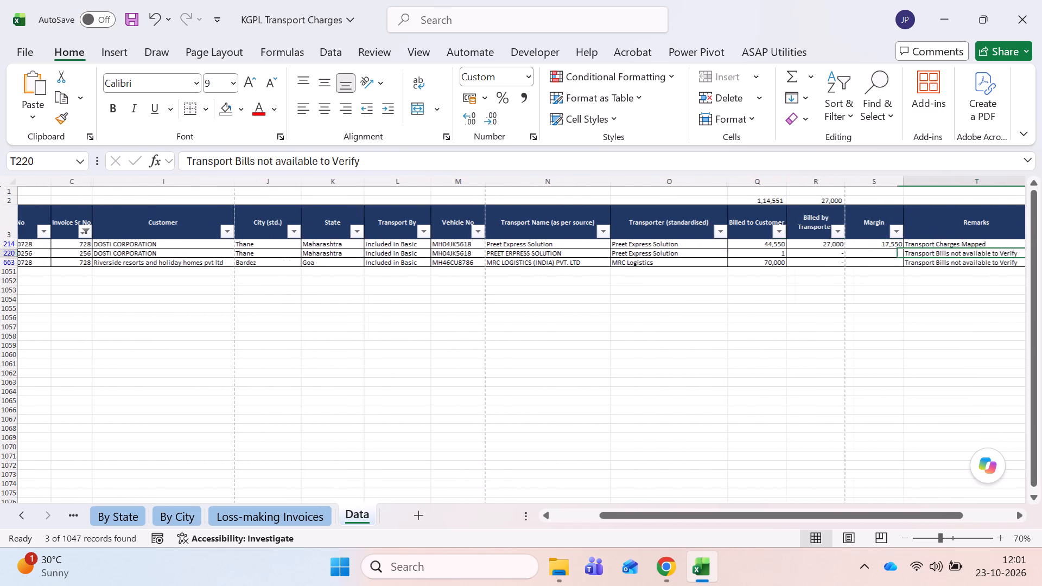
Set the Billed to Customer amount of DOSTI CORPORATION invoice 256 to 0.
key(Left)
key(Left)
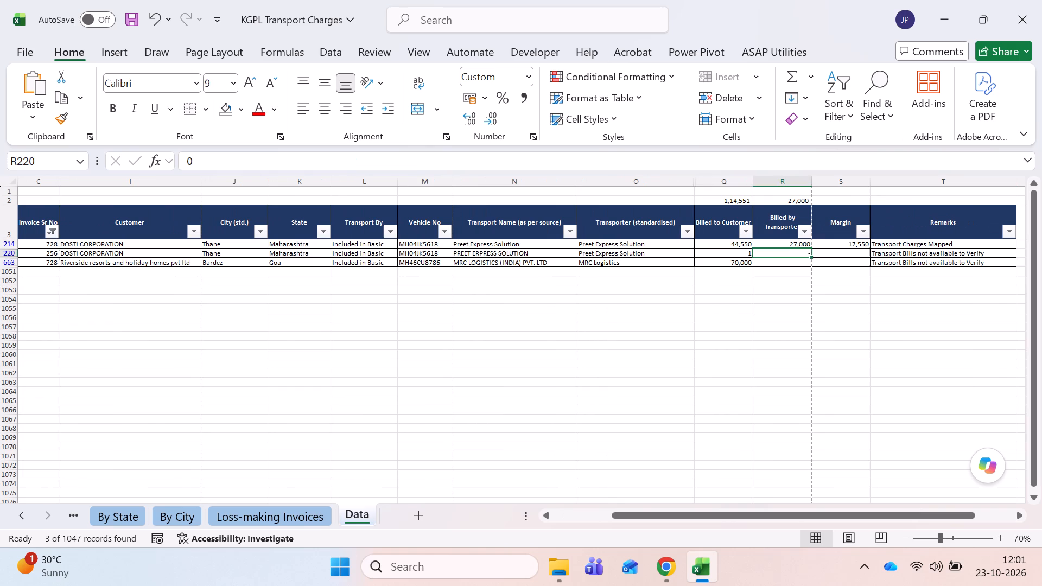
key(Left)
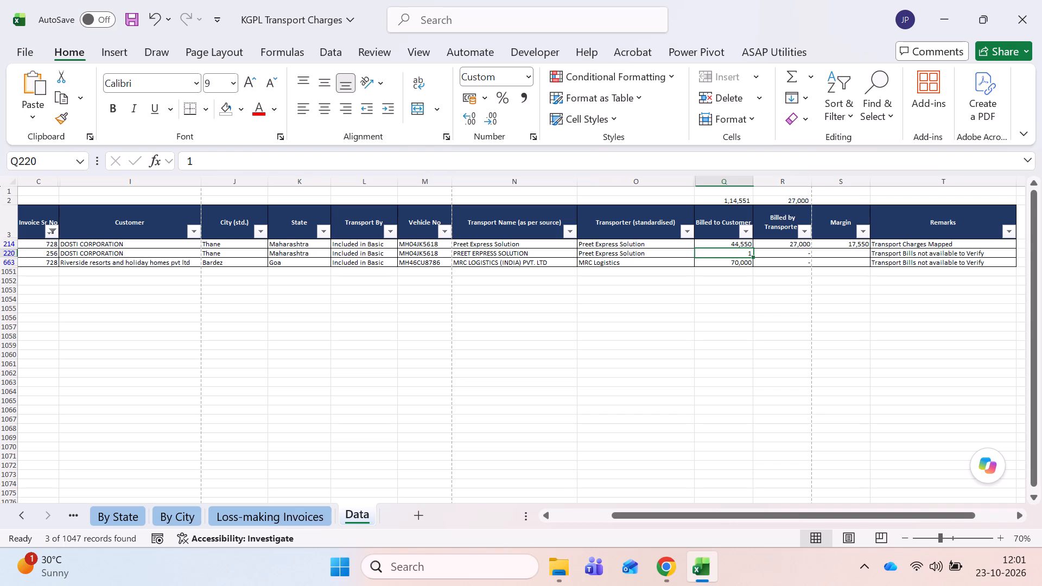
key(0)
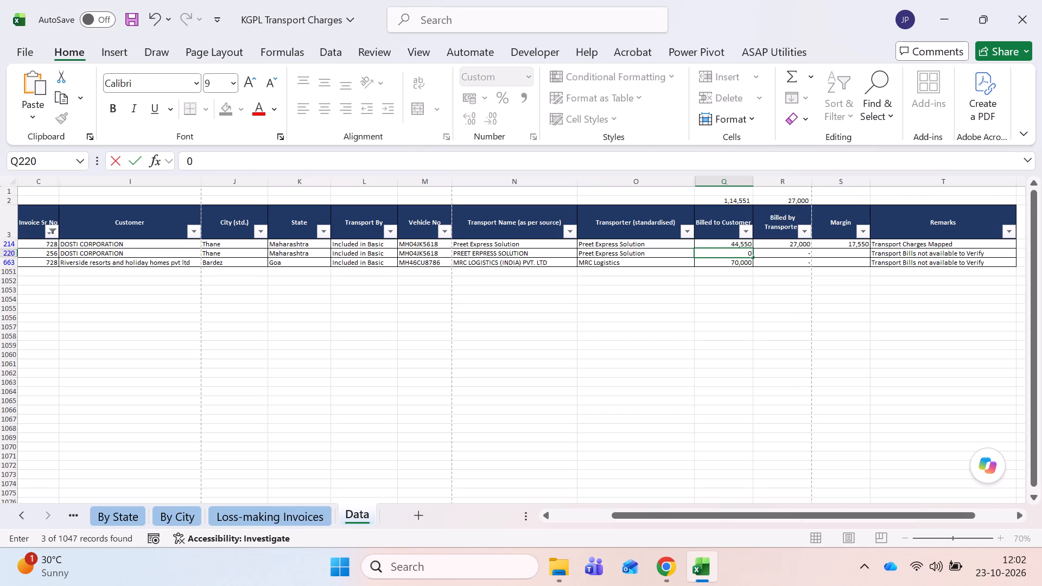
key(Return)
Set the remark of DOSTI CORPORATION invoice 256 to "Transport Charges in Customer's Scope".
key(Up)
key(Right)
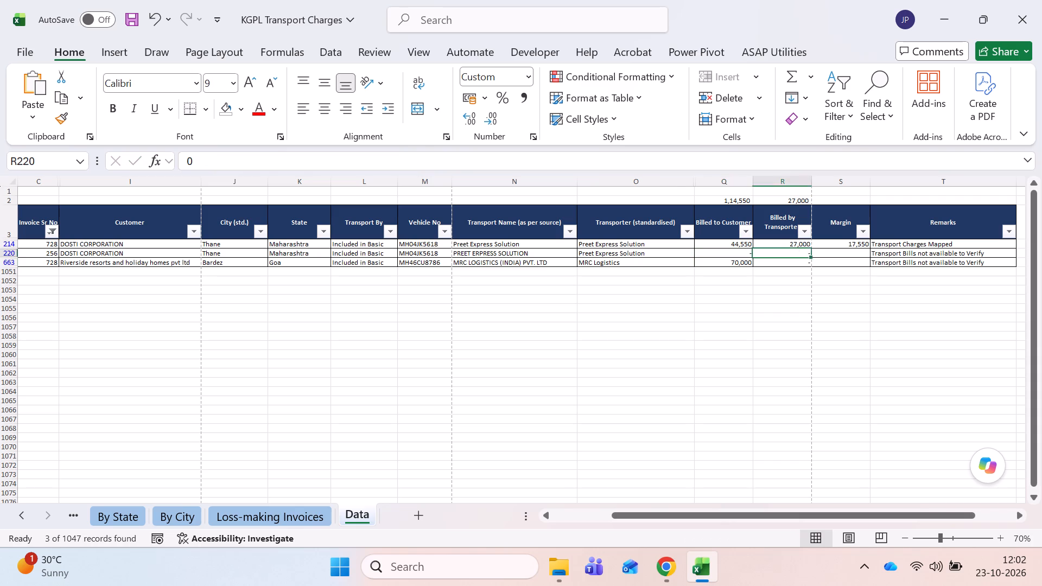
key(Right)
key(Right)
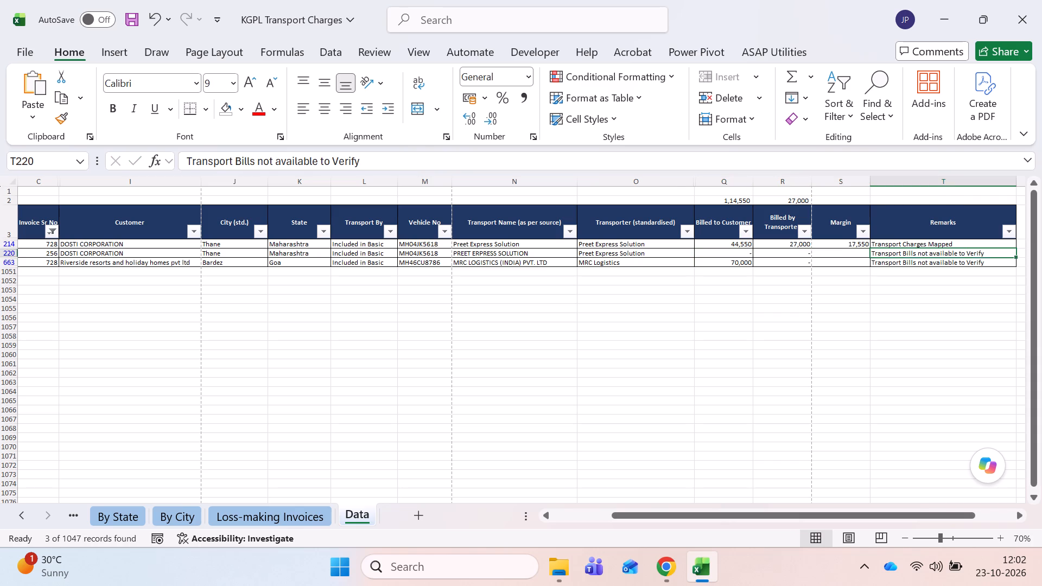
key(alt+Down)
key(Down)
key(Down)
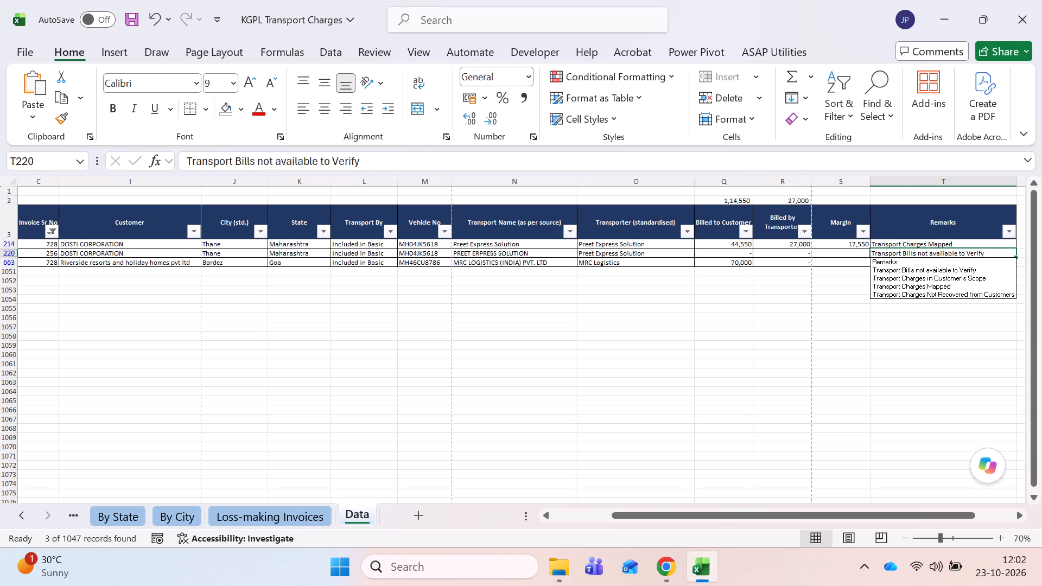
key(Down)
key(Return)
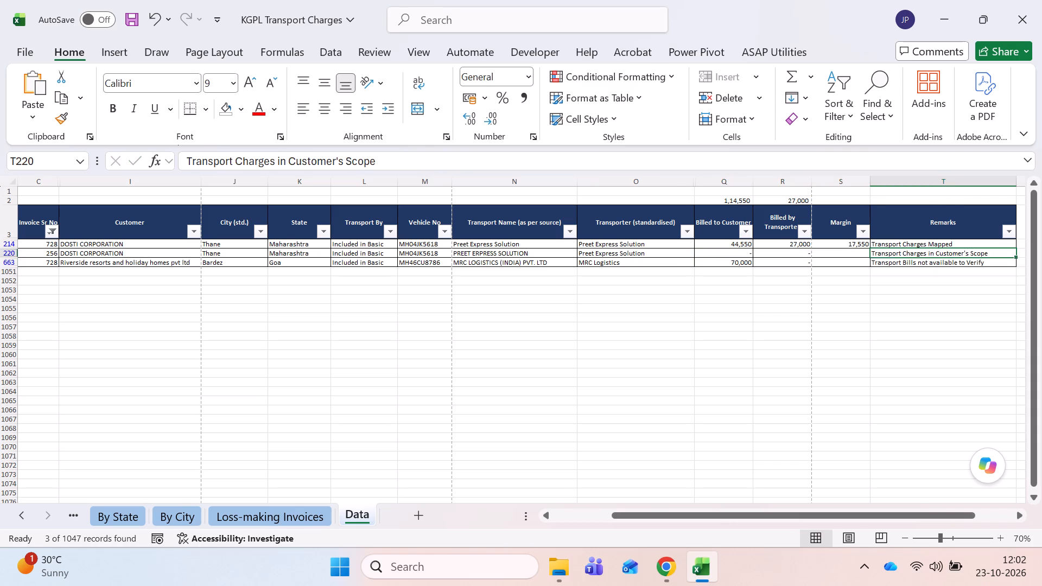
Save the KGPL Transport Charges workbook.
key(ctrl+s)
key(ctrl+s)
key(Left)
key(Left)
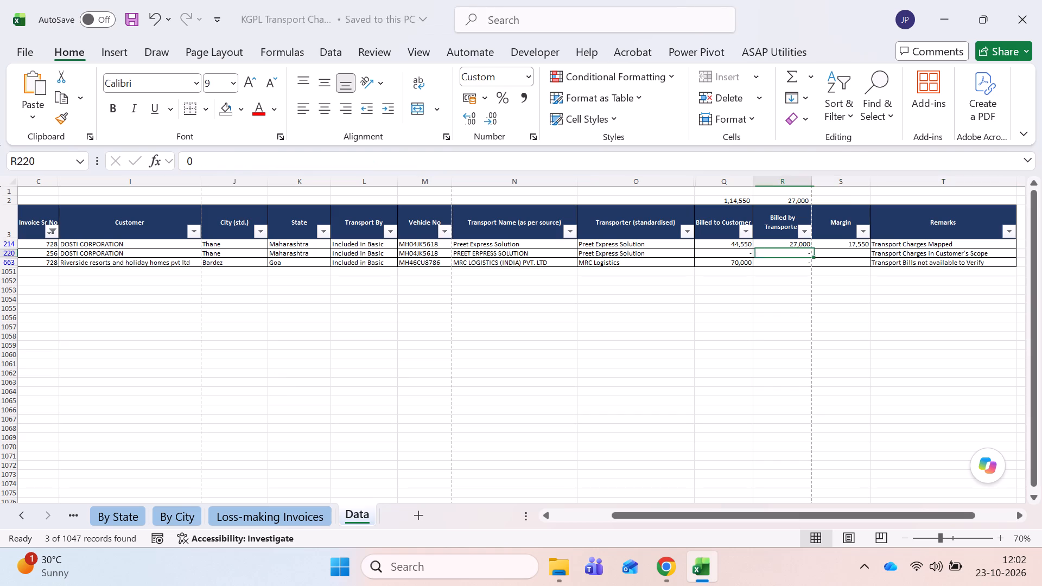
key(ctrl+s)
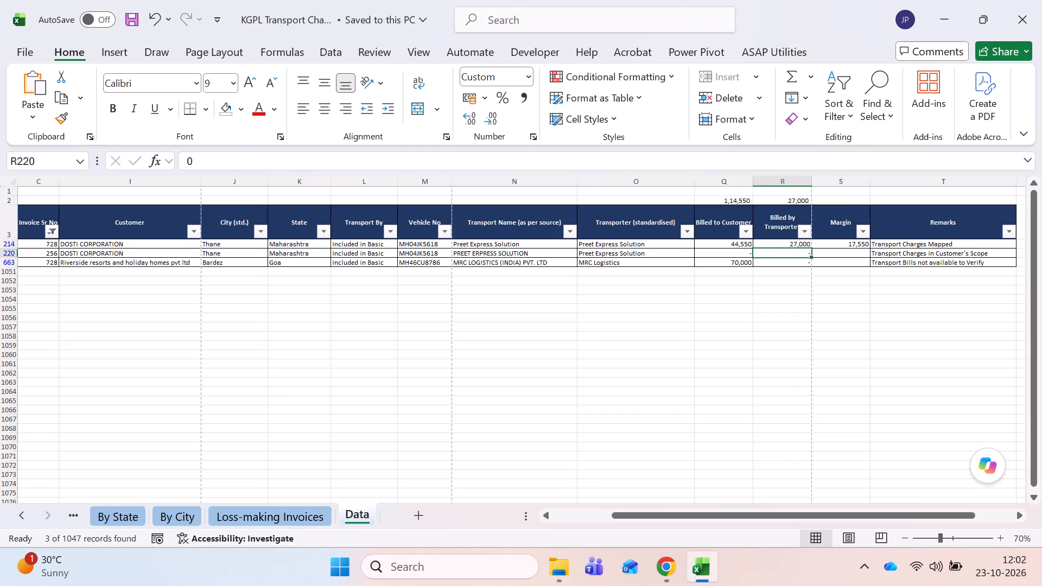
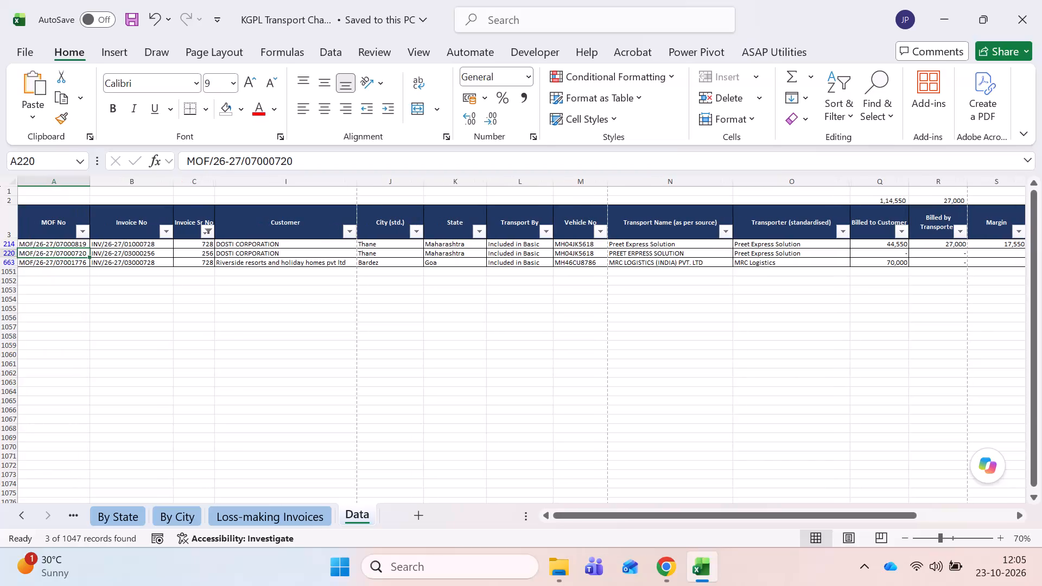
Clear the filter on the Invoice Sr No column so all transport records are listed.
key(Right)
key(Up)
key(Right)
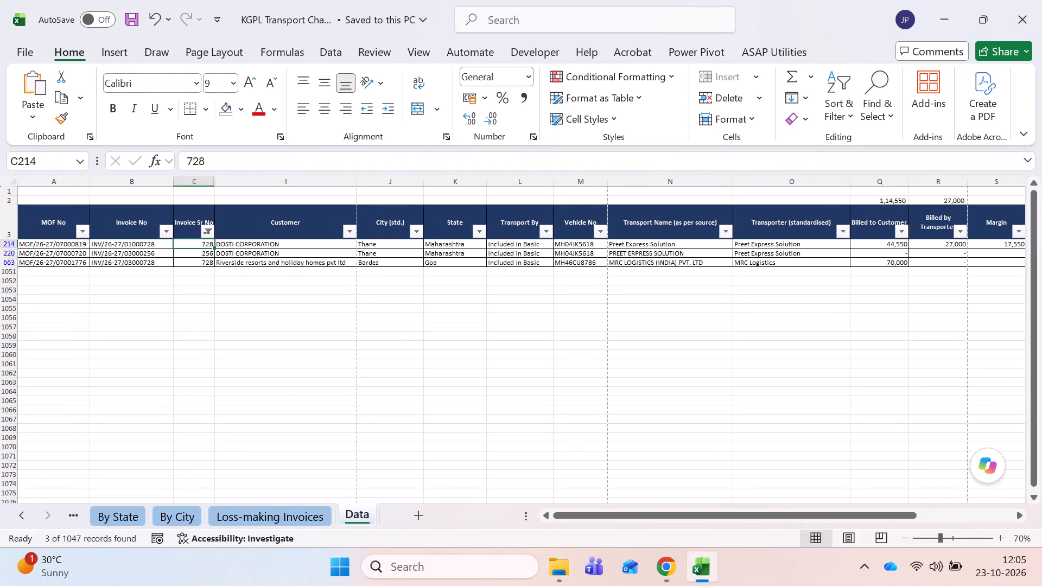
key(Up)
key(alt+Down)
key(Down)
key(Down)
key(Down)
key(Down)
key(Down)
key(Down)
key(Down)
key(Down)
key(Down)
key(Down)
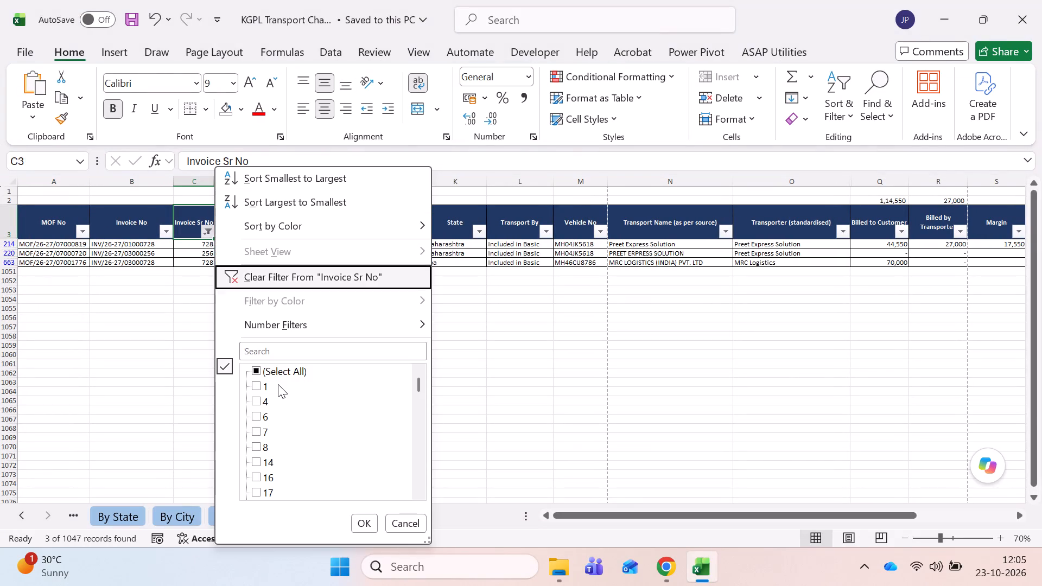
key(Up)
key(space)
key(Return)
Search the MOF No column's filter values for 9824.
key(ctrl+Left)
key(alt+Down)
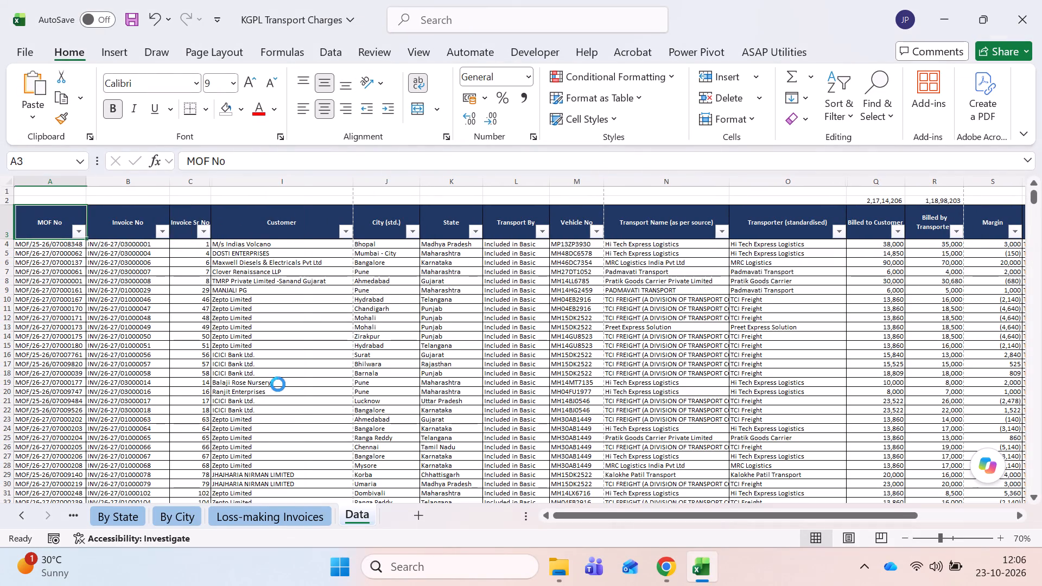
key(alt+Down)
key(alt+Down)
key(alt+Down)
key(alt+Down)
key(alt+Down)
key(alt+Down)
key(alt+Down)
key(Down)
key(Down)
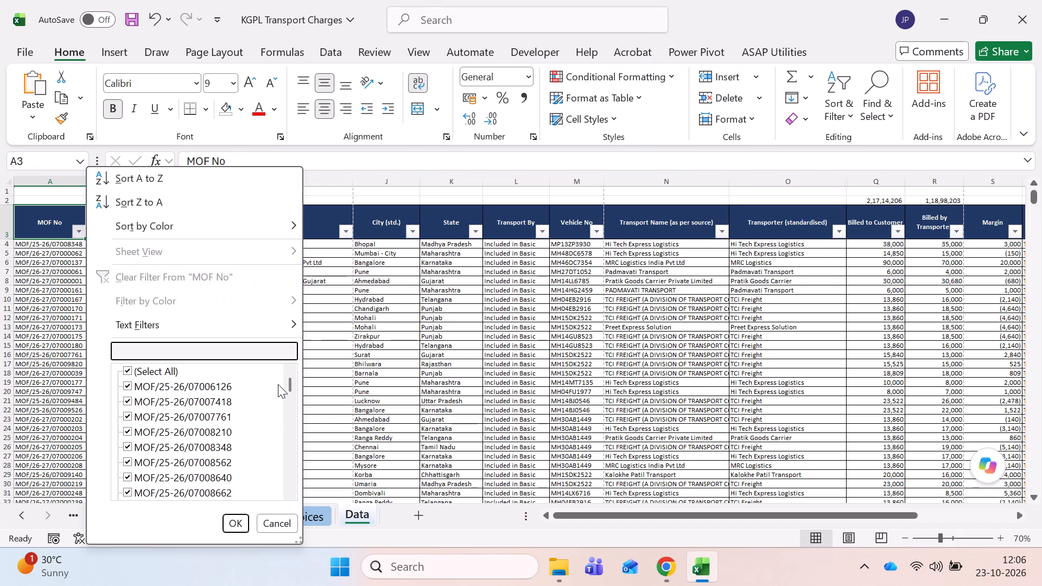
text(9824)
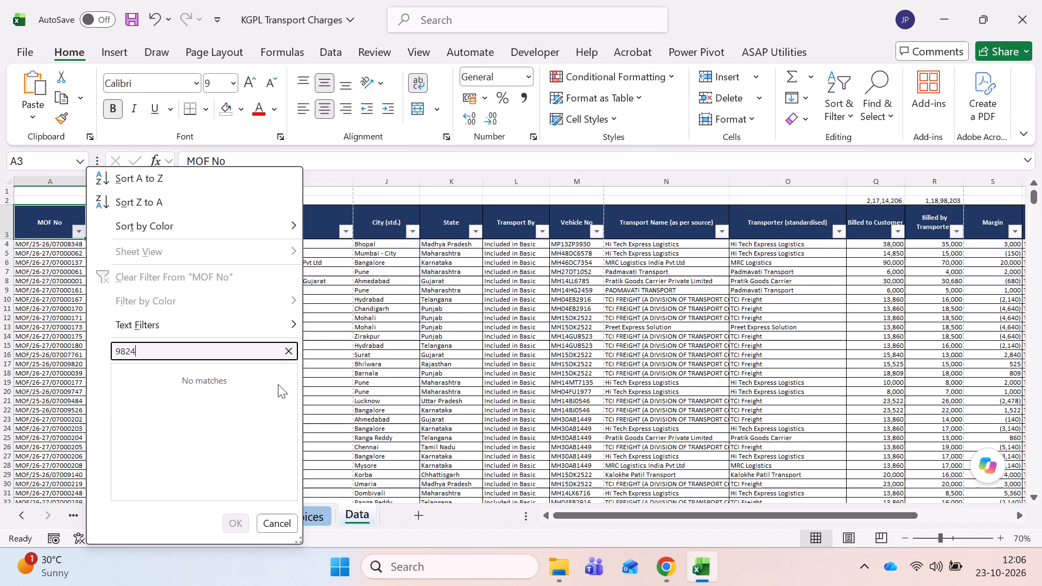
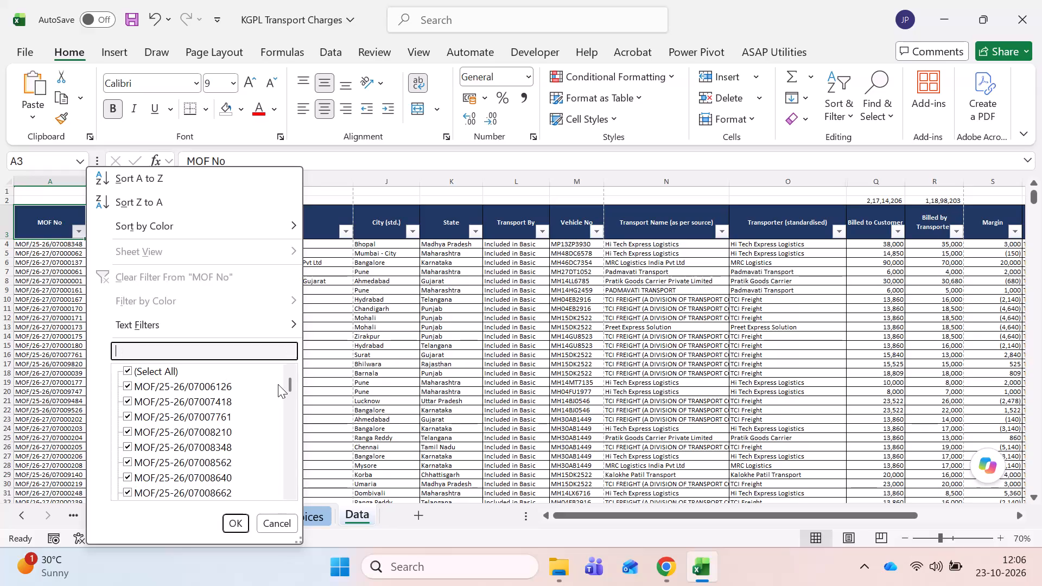
Search the MOF No column's filter values for 8893.
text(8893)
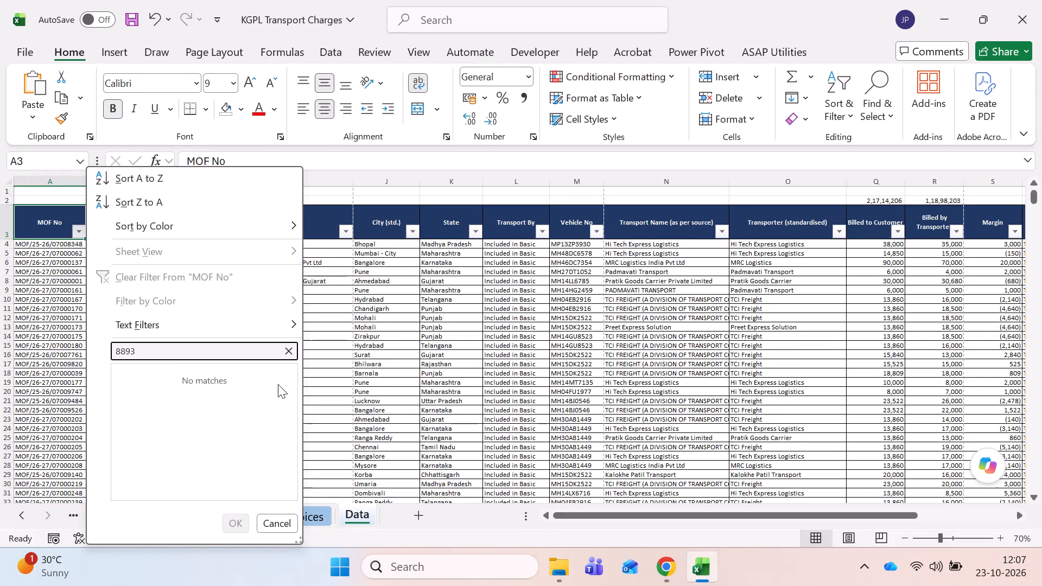
Replace the filter search with 000175 and filter the MOF No column to MOF/26-27/07000175.
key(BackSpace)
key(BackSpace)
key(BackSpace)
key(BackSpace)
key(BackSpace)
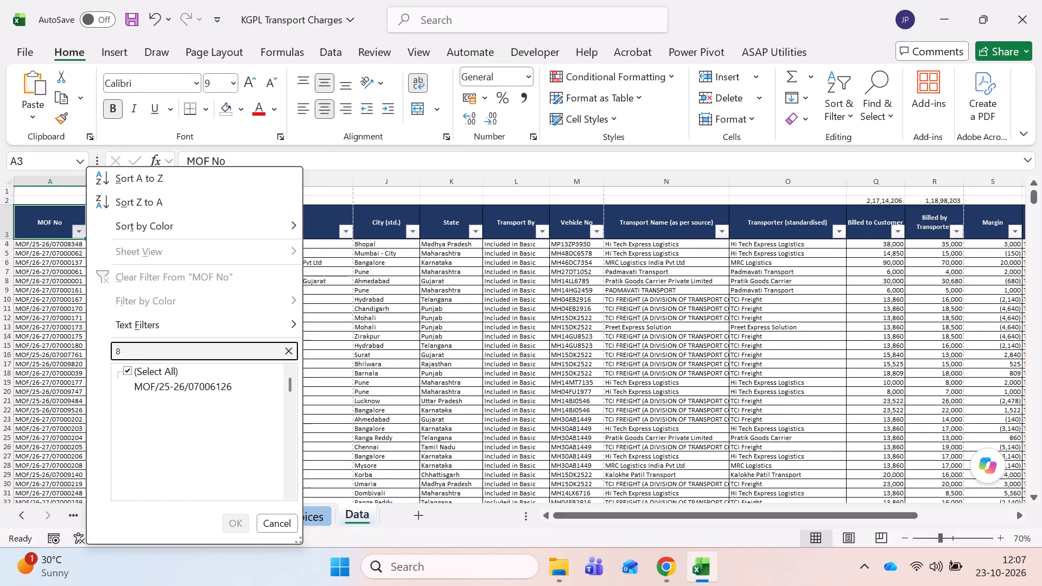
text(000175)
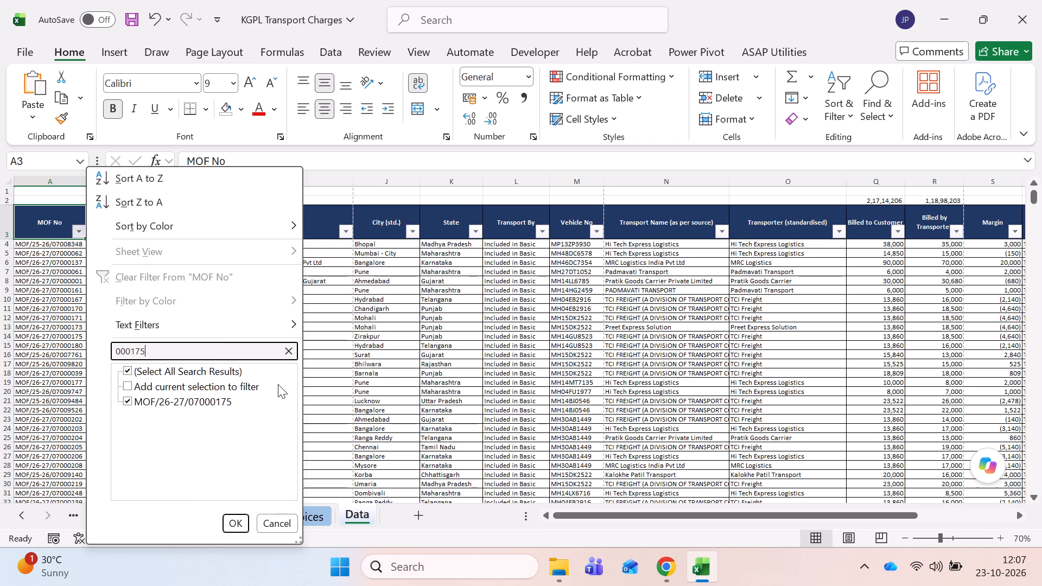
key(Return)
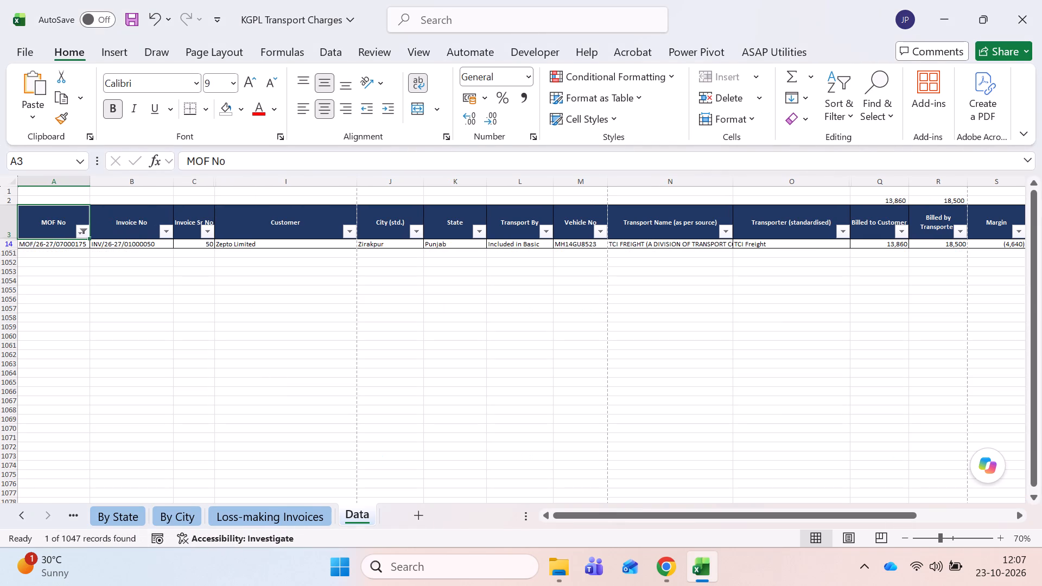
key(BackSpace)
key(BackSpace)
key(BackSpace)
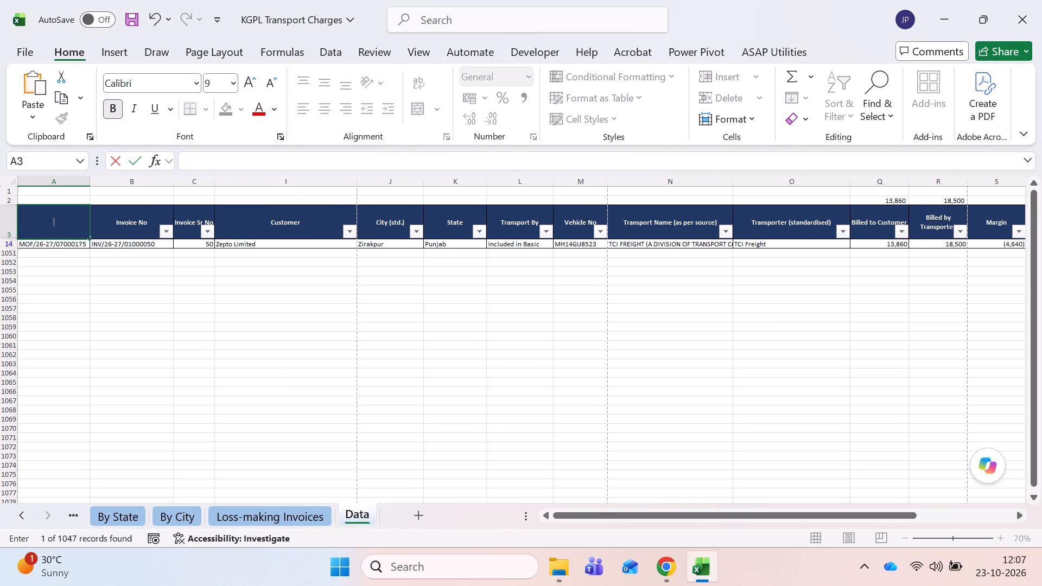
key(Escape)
Filter the MOF No column to MOF/26-27/07000203 by searching its values for 000203.
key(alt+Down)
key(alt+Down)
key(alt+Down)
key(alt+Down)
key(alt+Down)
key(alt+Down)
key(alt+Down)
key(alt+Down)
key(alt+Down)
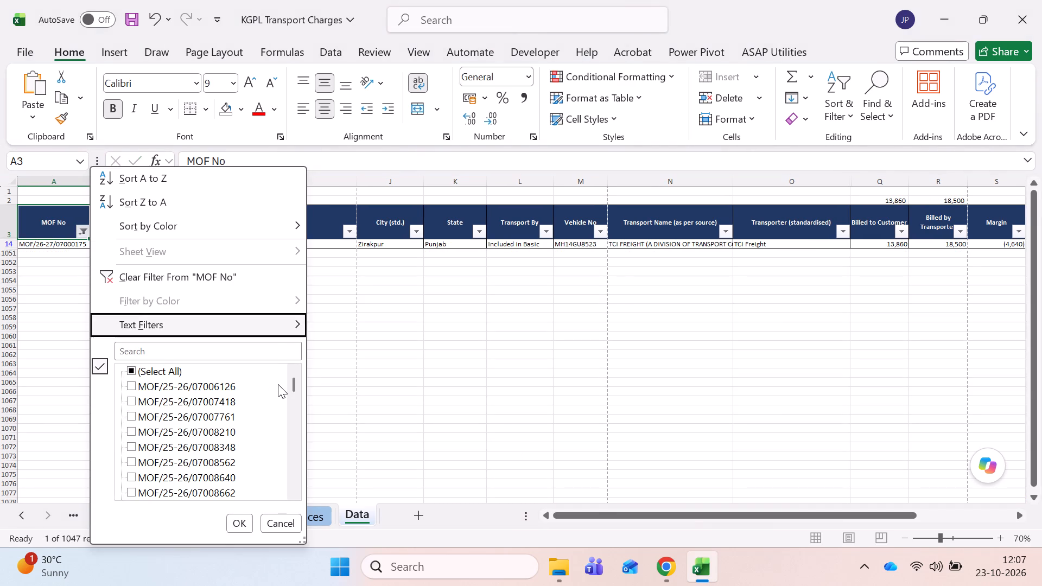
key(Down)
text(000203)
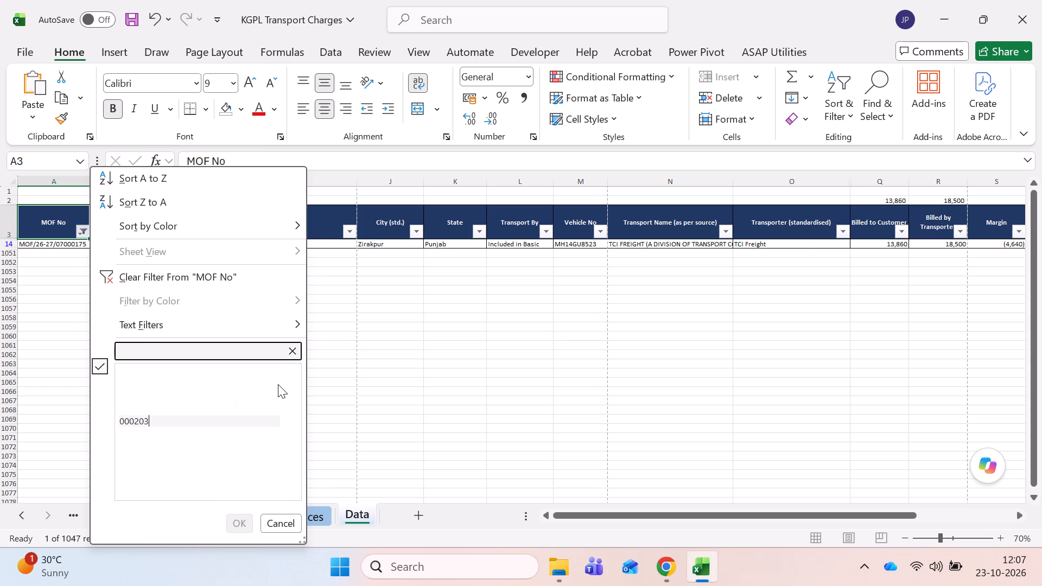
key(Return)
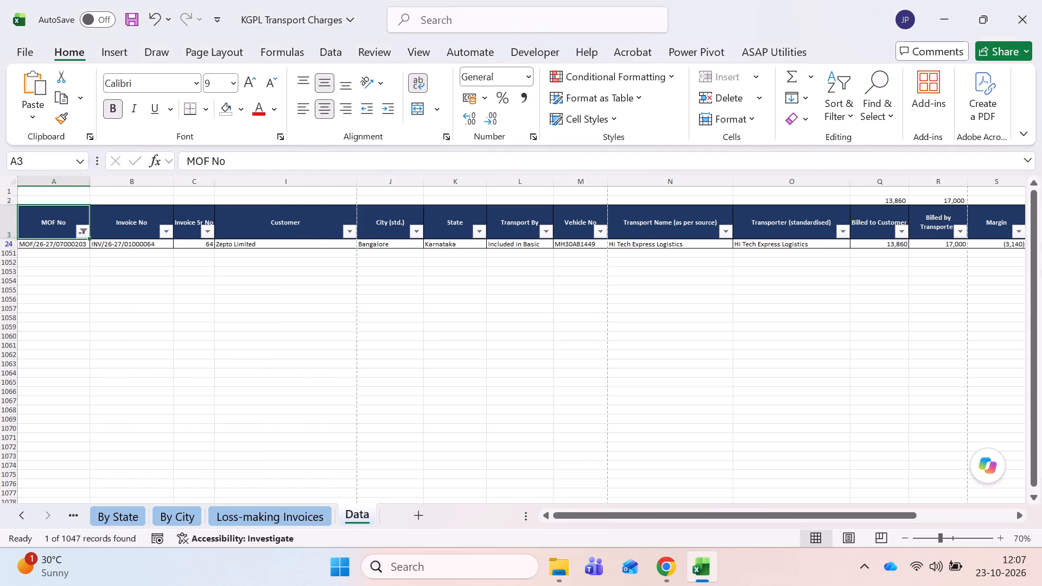
Filter the MOF No column to MOF/26-27/07000205 by searching its values for 000205.
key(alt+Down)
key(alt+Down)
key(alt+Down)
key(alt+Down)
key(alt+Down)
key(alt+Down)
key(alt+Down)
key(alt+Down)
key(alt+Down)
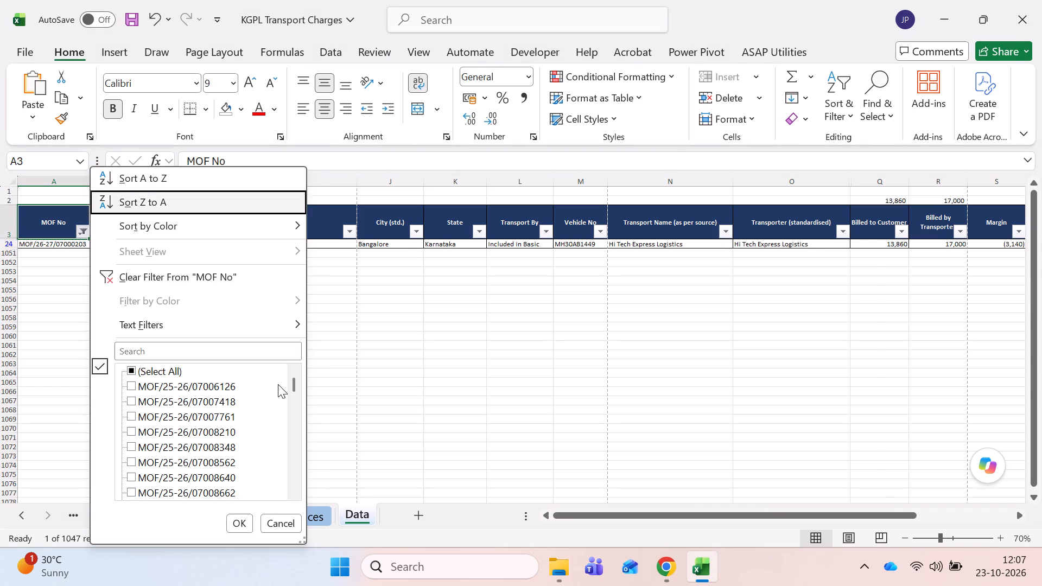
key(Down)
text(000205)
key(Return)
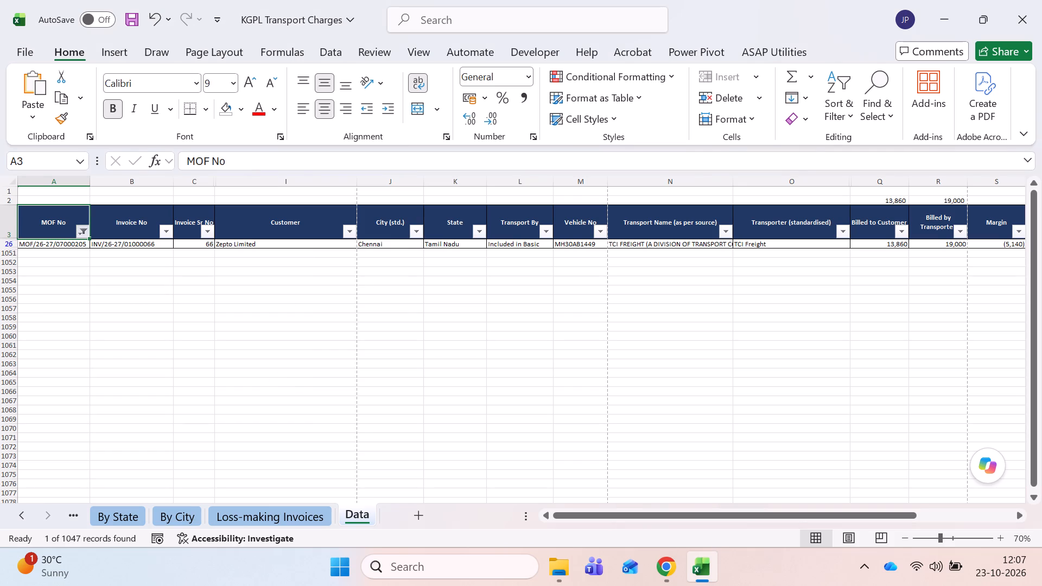
Filter the MOF No column to MOF/26-27/07000206 by searching its values for 000206.
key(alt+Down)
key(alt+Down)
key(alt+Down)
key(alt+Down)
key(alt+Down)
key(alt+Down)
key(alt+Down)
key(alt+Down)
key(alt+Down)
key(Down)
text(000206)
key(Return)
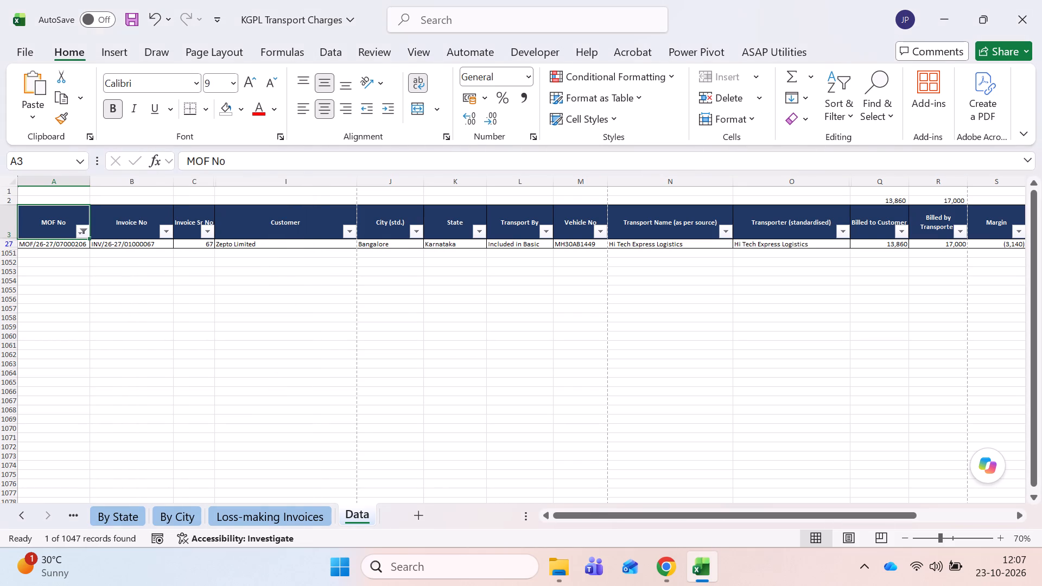
Filter the MOF No column to MOF/26-27/07000204 by searching its values for 000204.
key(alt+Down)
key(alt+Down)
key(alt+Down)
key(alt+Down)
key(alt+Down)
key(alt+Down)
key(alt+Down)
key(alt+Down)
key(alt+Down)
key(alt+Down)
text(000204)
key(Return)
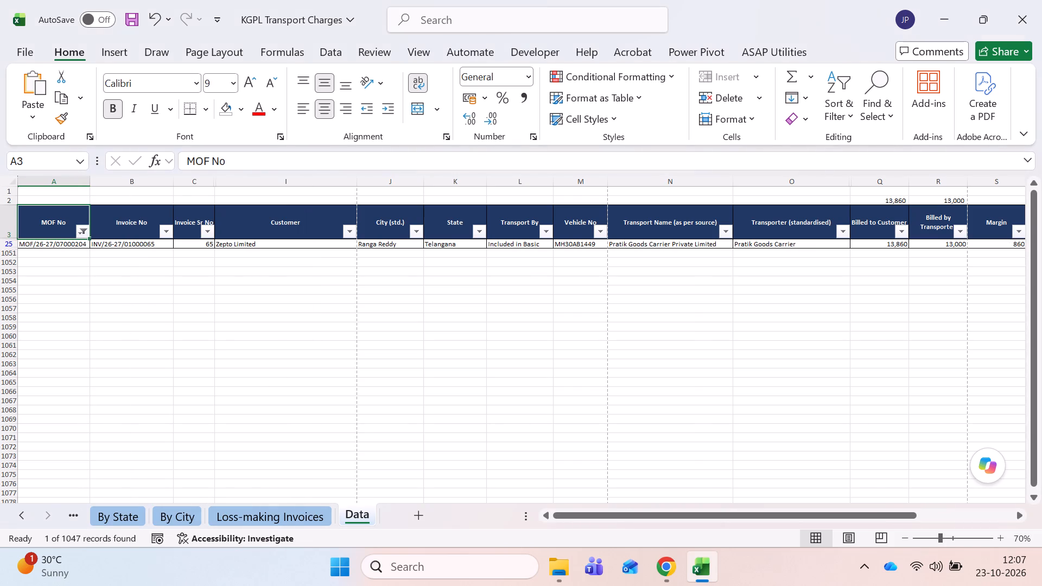
Filter the MOF No column to MOF/25-26/07009820 by searching its values for 9820.
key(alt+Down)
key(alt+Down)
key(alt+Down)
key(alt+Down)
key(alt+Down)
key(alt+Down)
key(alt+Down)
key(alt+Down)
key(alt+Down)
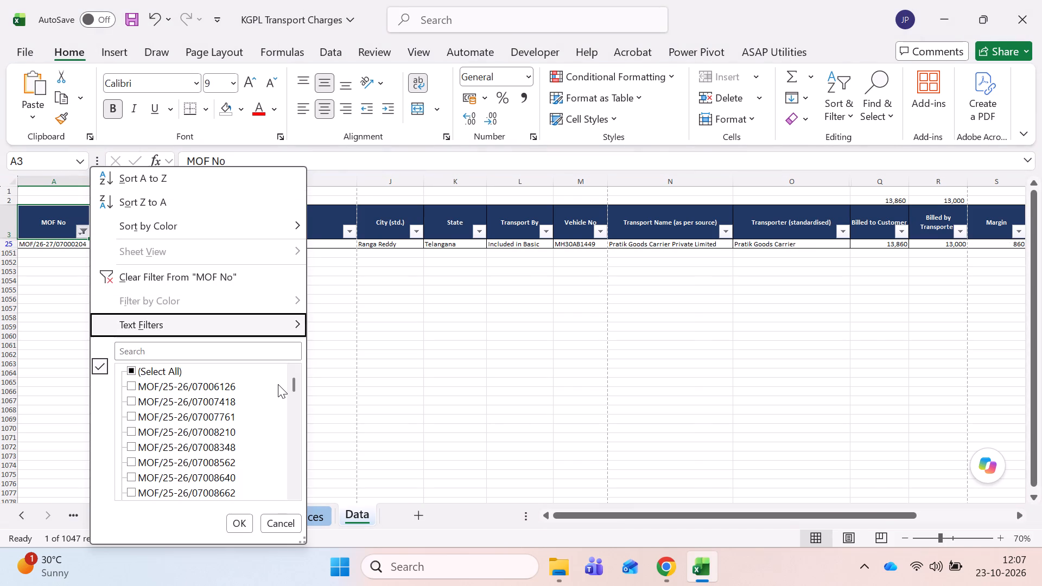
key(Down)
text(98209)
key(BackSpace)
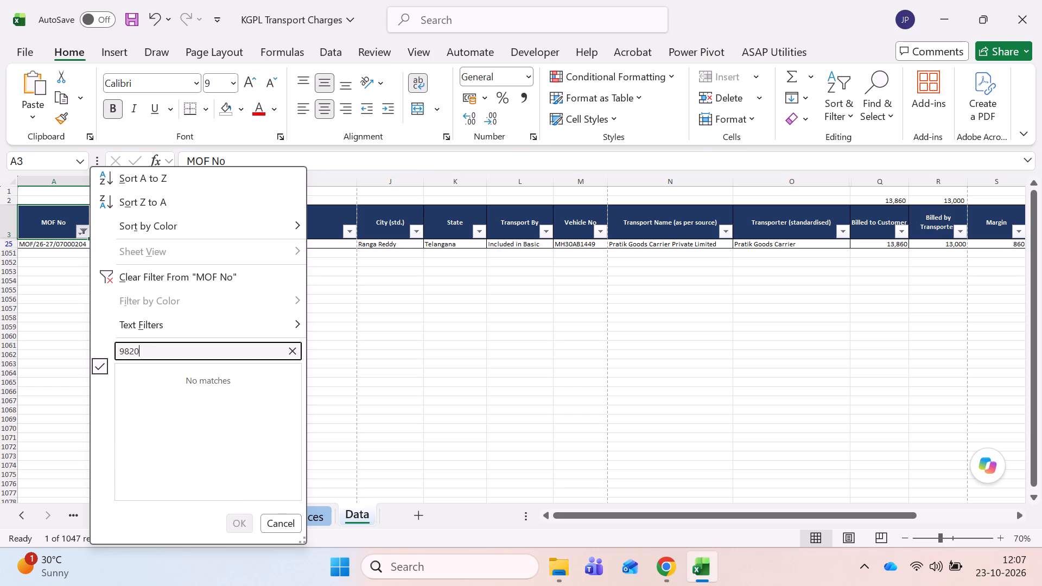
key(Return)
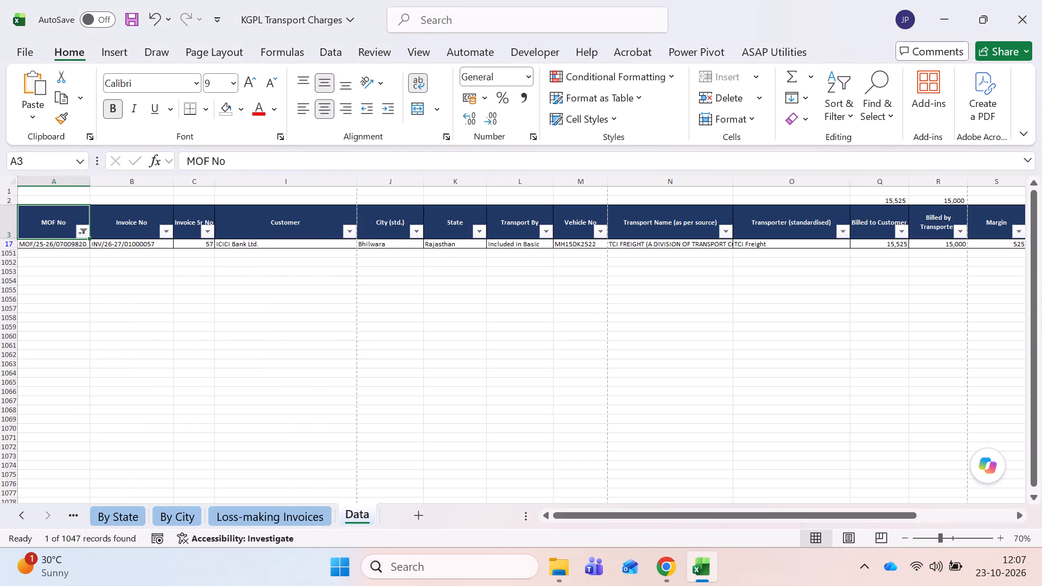
Filter the MOF No column to MOF/26-27/07000239 by searching its values for 000239.
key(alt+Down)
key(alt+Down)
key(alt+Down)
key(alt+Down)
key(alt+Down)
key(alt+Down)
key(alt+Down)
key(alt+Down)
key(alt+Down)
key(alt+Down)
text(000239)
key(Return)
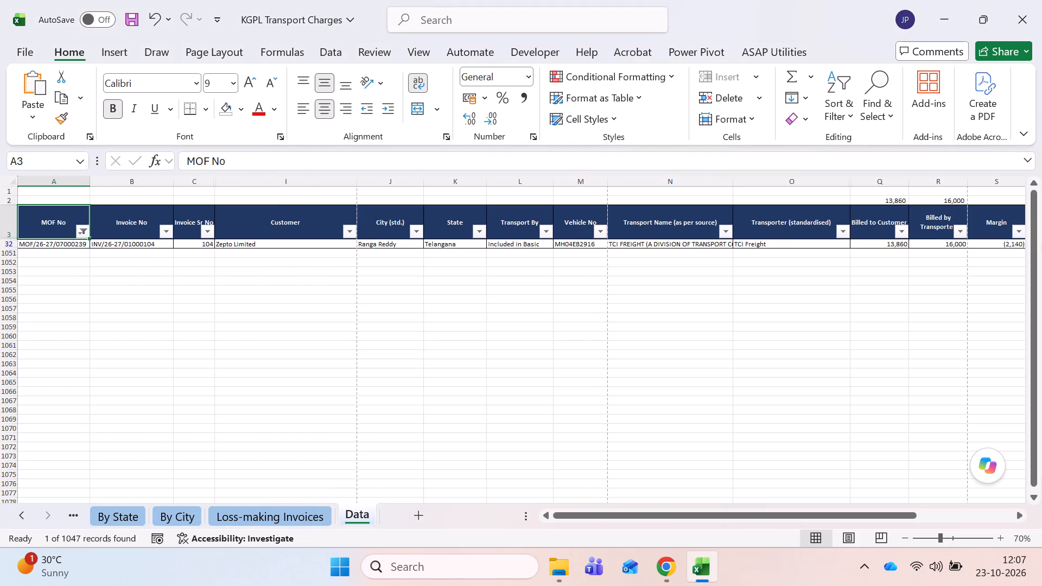
Filter the MOF No column to MOF/26-27/07000240 by searching its values for 000240.
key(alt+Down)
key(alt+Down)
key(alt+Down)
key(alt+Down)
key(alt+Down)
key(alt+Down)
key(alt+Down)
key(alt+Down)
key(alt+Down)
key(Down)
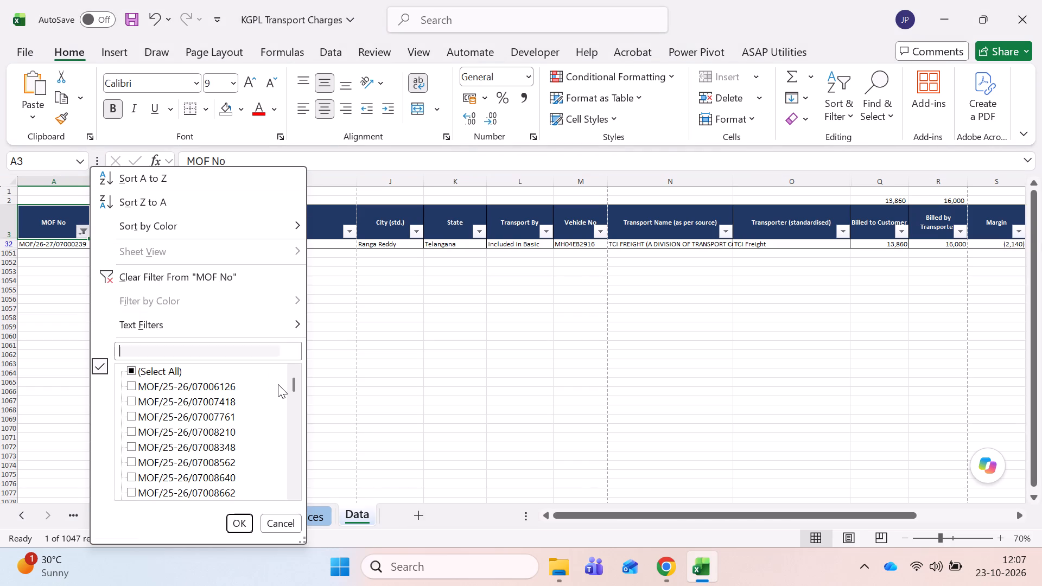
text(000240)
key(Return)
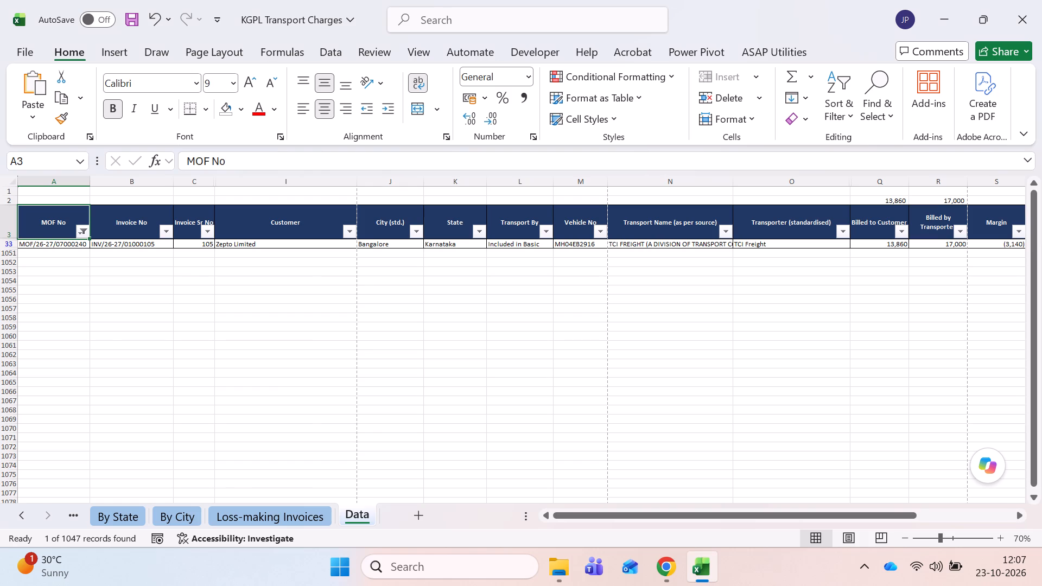
Filter the MOF No column to MOF/26-27/07000197 by searching its values for 000197.
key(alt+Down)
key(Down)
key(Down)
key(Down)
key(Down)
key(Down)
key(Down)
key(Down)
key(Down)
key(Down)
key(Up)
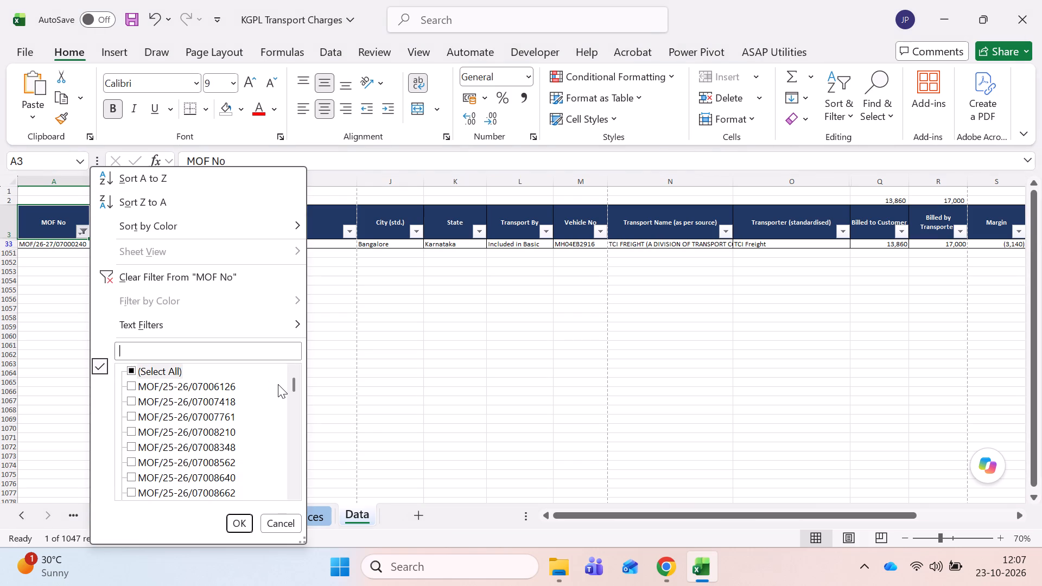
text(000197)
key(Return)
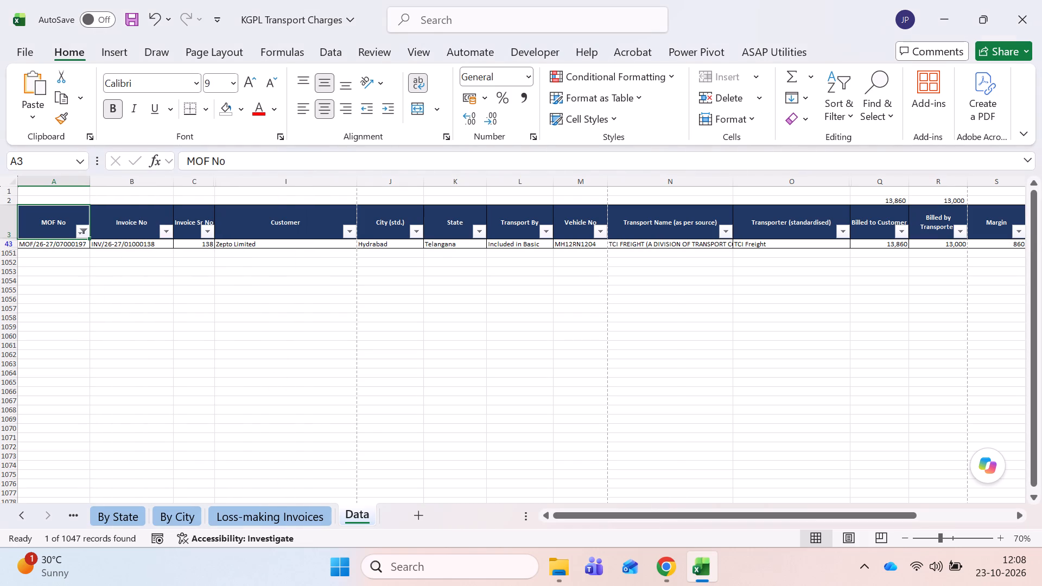
Filter the MOF No column to MOF/26-27/07000195 by searching its values for 000195.
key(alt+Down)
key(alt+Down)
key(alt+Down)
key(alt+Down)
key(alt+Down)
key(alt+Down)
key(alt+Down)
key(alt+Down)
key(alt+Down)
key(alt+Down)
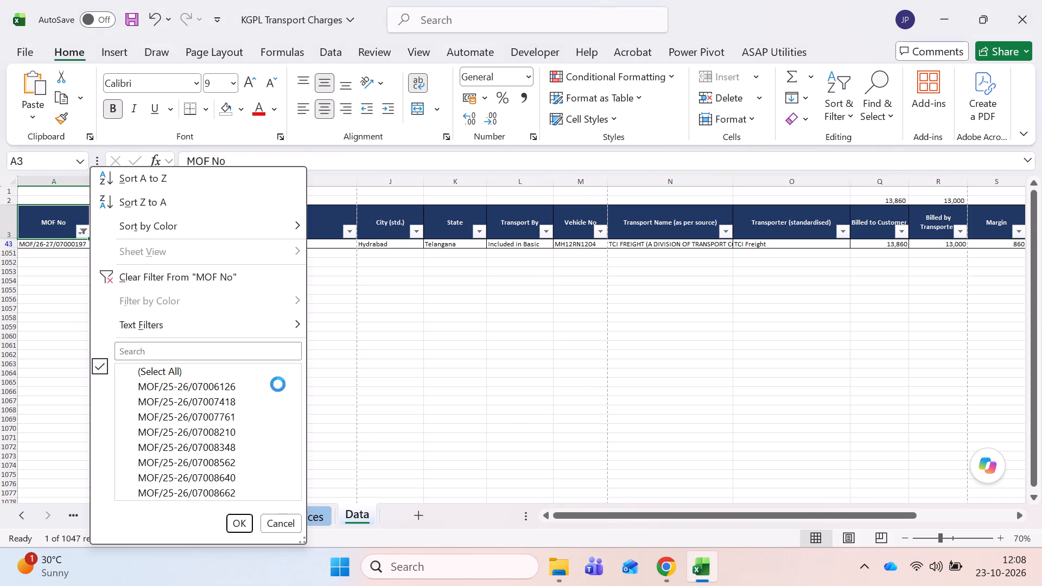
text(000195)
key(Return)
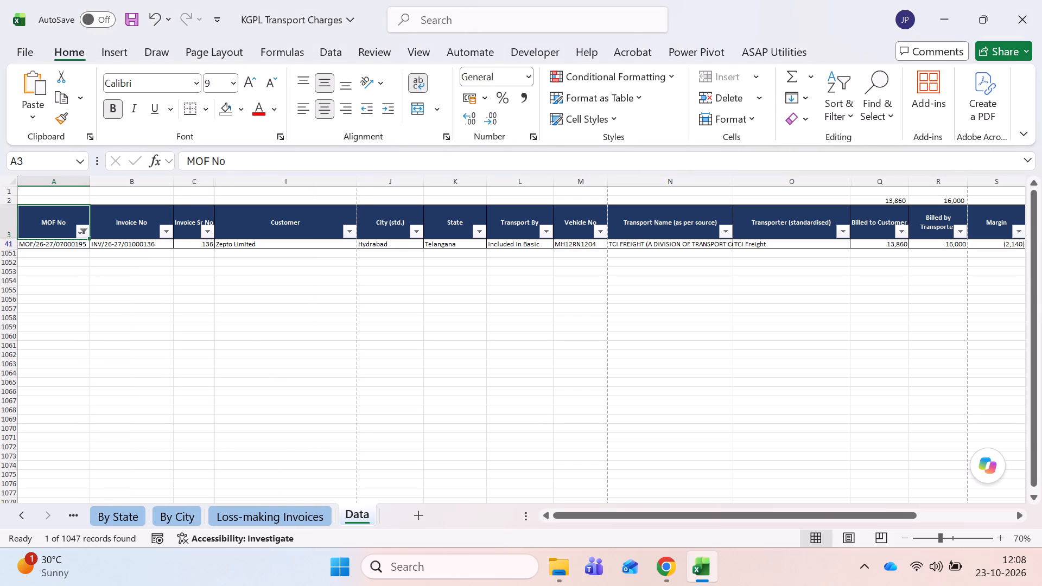
Filter the MOF No column to MOF/26-27/07000292 by searching its values for 000292.
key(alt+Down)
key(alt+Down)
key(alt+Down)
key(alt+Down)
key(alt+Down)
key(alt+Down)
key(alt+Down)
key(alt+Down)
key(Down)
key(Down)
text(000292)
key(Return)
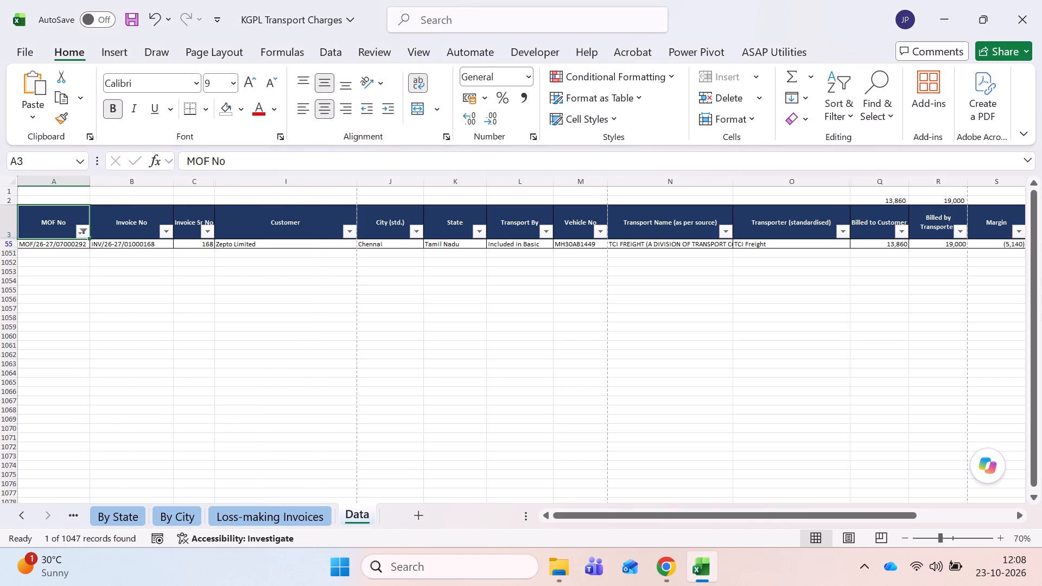
Search the MOF No column's filter values for 9311.
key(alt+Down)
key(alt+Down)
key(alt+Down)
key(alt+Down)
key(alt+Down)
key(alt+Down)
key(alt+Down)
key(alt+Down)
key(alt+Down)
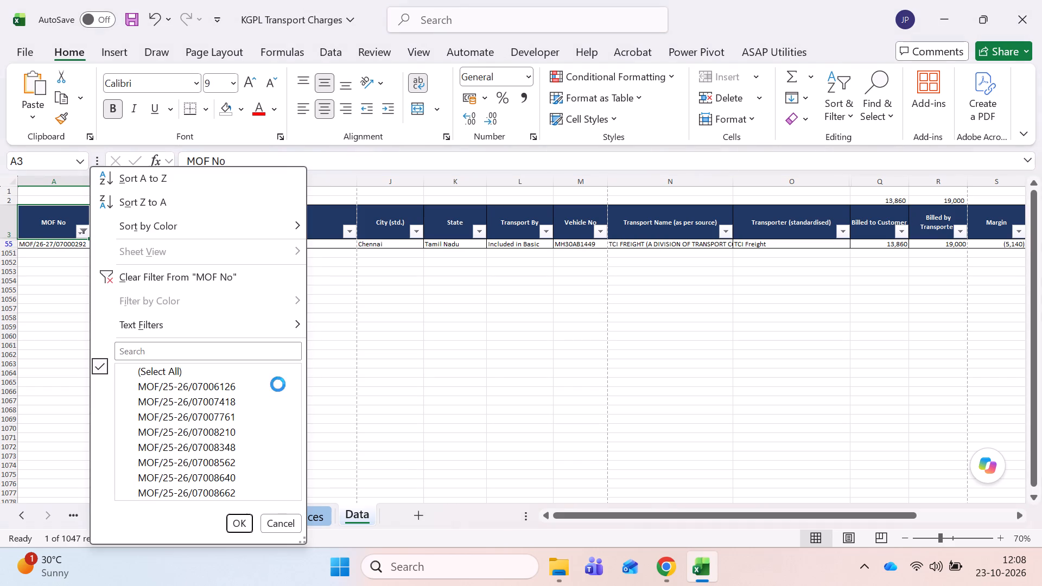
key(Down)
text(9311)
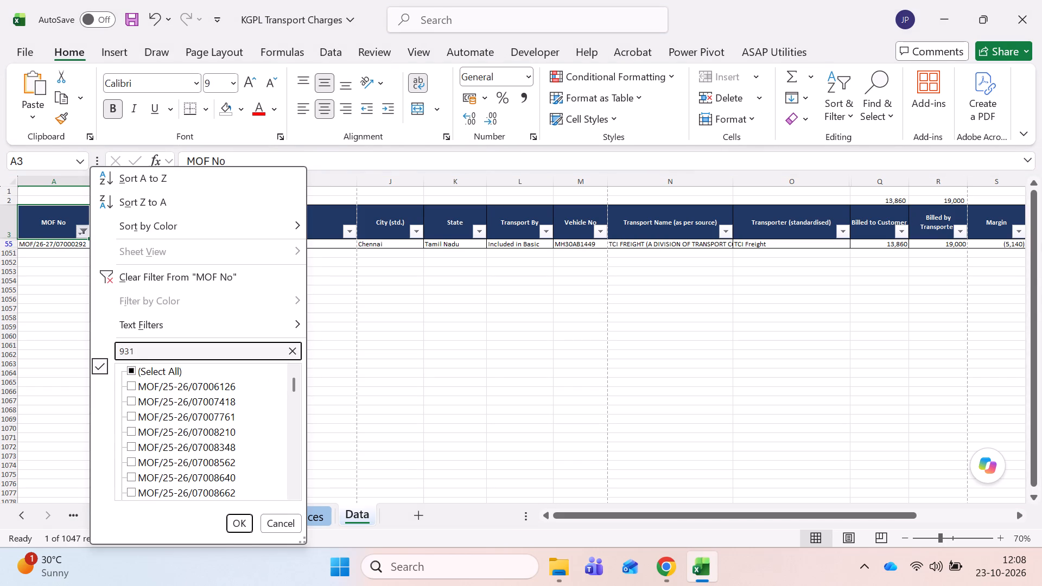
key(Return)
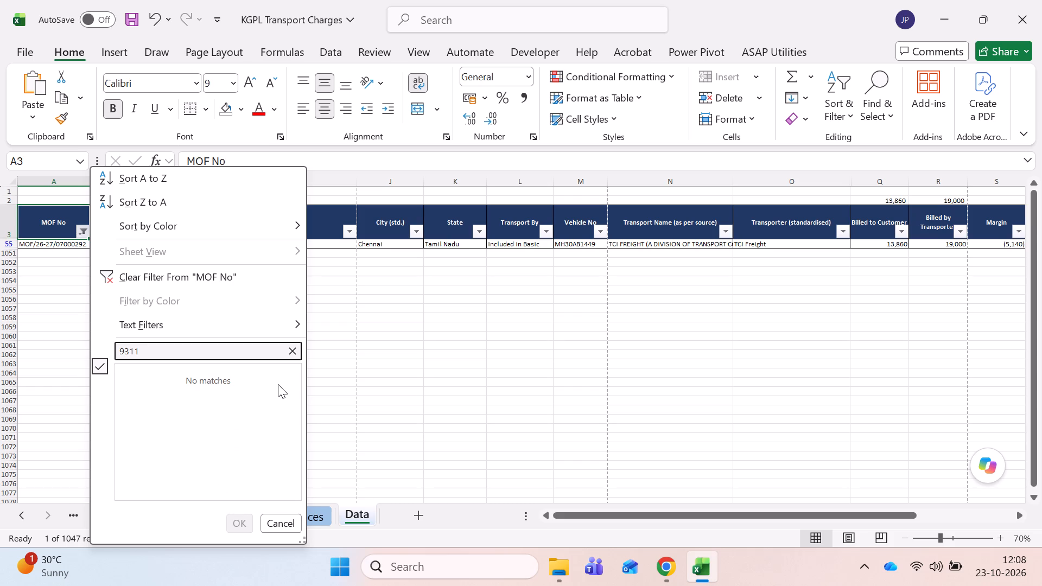
Replace the filter search with 000800 and filter the MOF No column to MOF/26-27/07000800.
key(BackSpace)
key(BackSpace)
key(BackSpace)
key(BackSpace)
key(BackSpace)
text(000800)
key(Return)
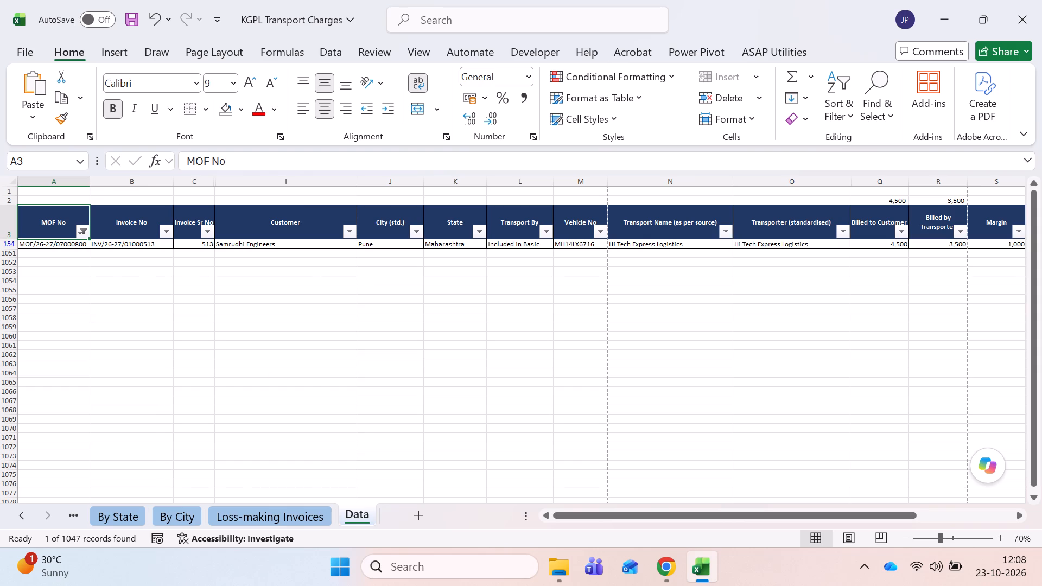
Filter the MOF No column to MOF/26-27/07000313 by searching its values for 000313.
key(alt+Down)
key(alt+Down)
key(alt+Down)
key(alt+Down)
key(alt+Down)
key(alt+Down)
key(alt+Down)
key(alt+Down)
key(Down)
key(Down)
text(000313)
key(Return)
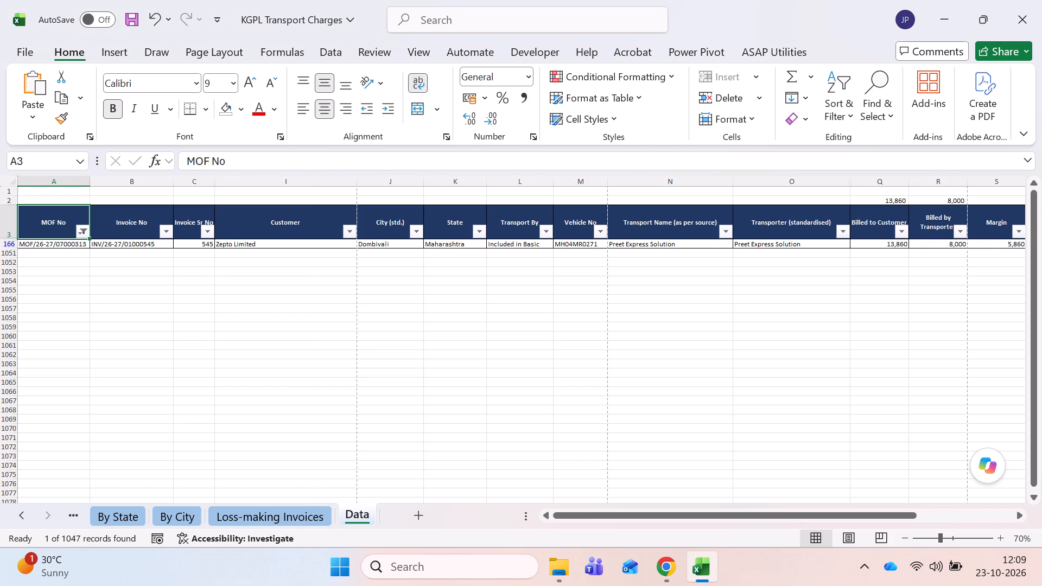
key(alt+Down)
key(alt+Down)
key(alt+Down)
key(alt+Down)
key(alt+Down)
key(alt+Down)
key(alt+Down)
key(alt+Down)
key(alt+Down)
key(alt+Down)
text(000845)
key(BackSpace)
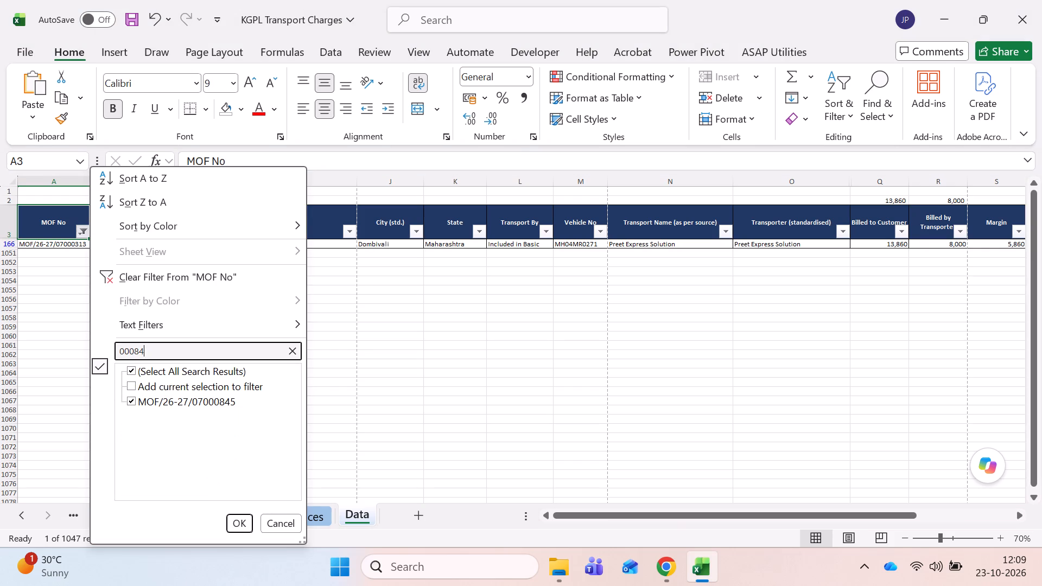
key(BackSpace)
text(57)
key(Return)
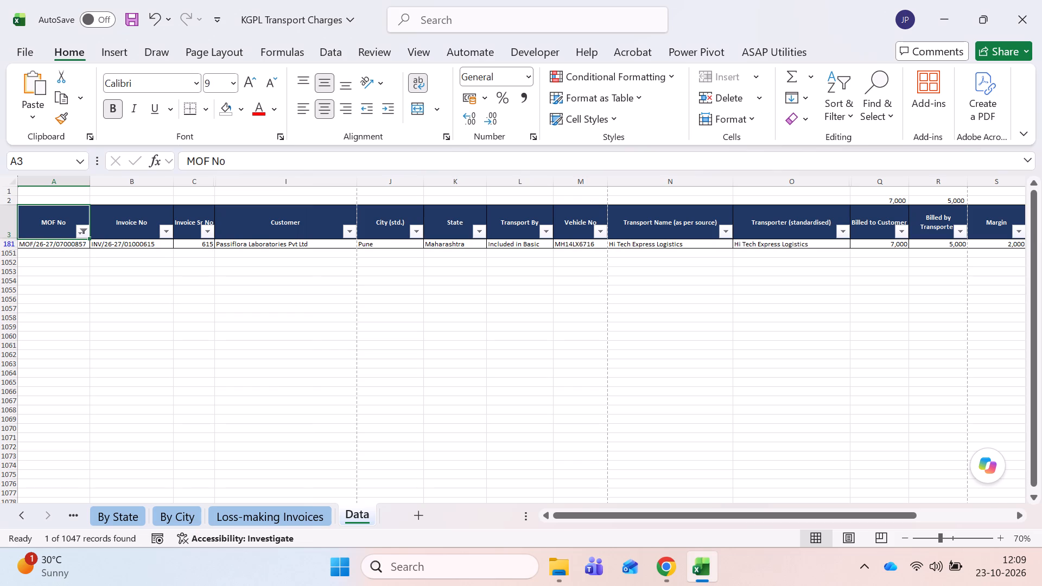
Filter the MOF No column to MOF/26-27/07000833 by searching its values for 000833.
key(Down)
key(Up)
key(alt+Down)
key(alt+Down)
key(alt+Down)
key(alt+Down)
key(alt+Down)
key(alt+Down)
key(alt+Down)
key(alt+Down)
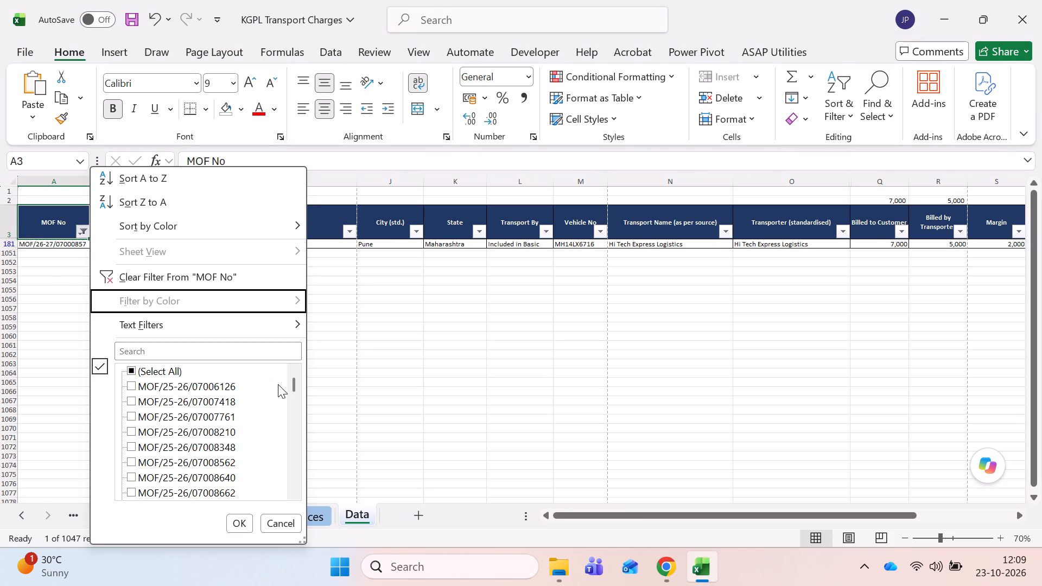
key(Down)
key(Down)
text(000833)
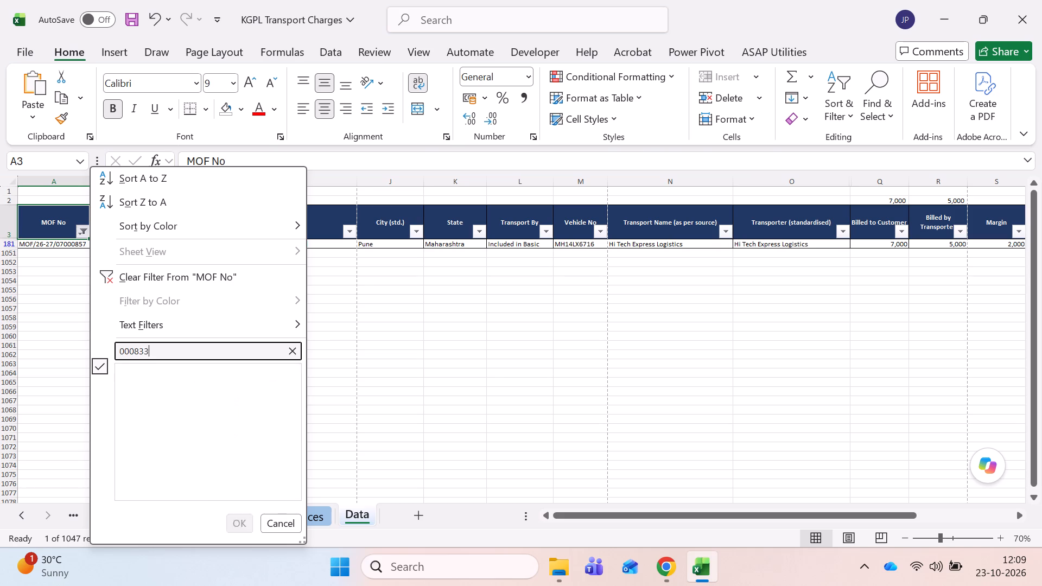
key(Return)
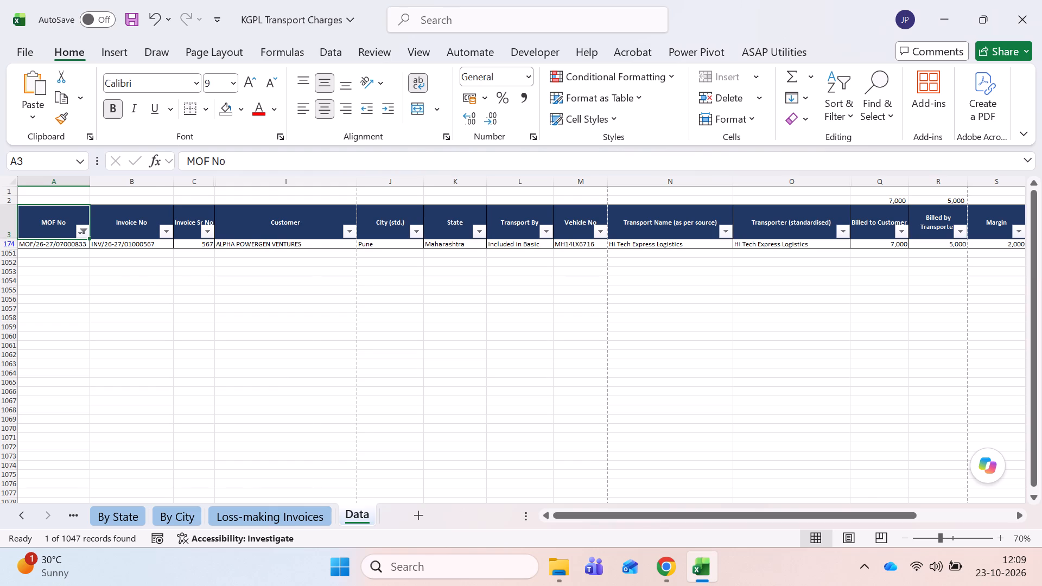
Clear the MOF No column's filter so that all transport charge records are listed.
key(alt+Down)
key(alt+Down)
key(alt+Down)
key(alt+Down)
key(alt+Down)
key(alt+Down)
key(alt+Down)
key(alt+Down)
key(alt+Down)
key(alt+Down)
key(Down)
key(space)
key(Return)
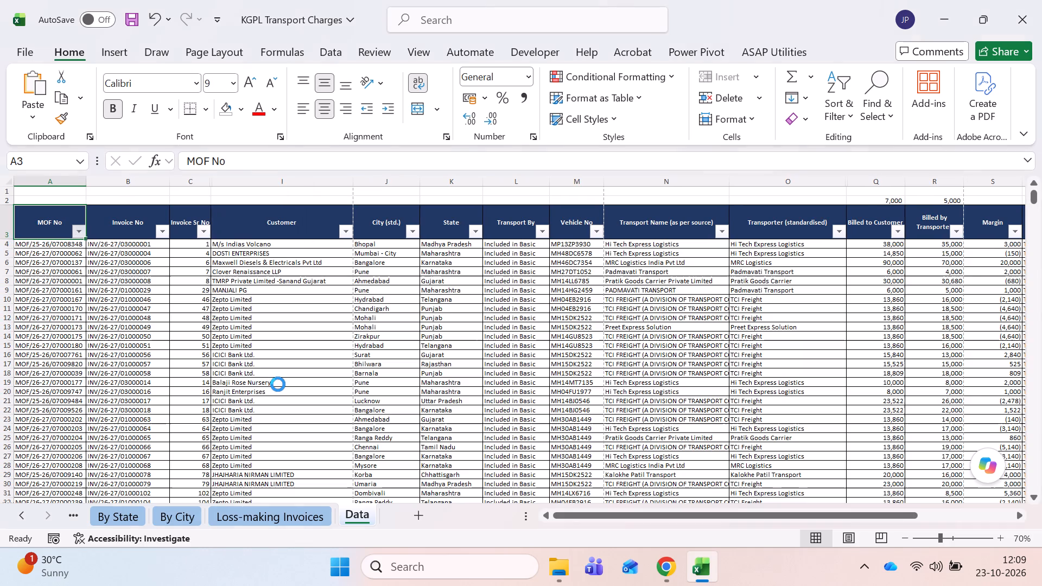
Search the Invoice Sr No column's filter values for 7348.
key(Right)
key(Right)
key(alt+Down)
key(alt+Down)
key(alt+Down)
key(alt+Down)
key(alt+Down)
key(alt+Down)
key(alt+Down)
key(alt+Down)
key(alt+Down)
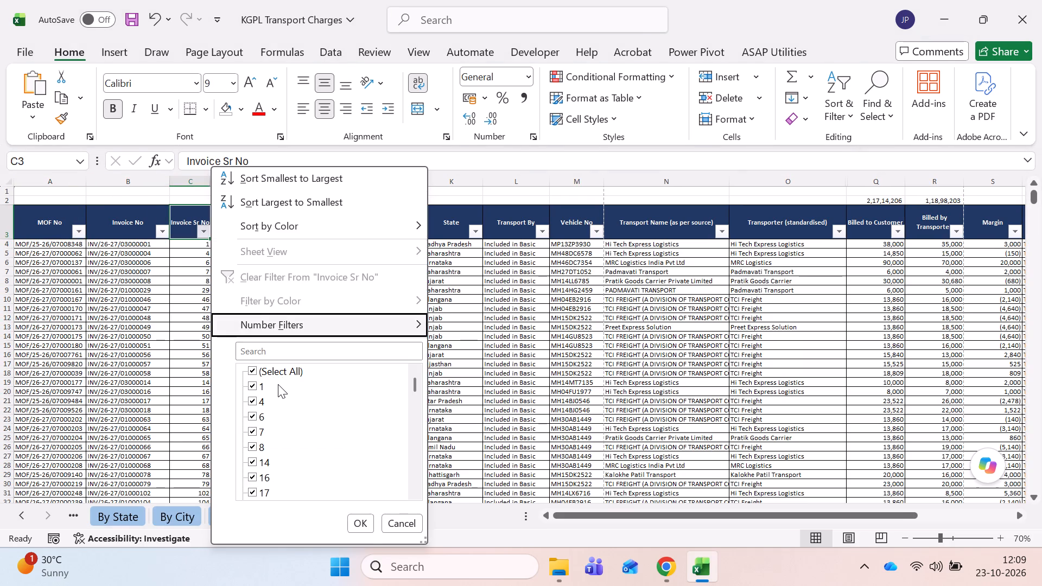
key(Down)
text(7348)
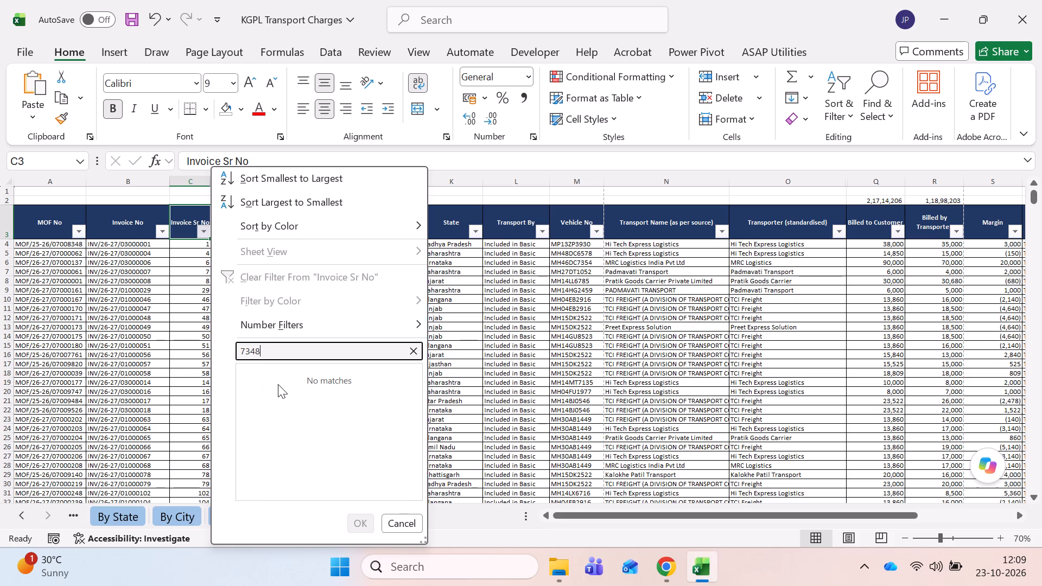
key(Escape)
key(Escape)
Filter the MOF No column to MOF/26-27/07000569 by searching its values for 000569.
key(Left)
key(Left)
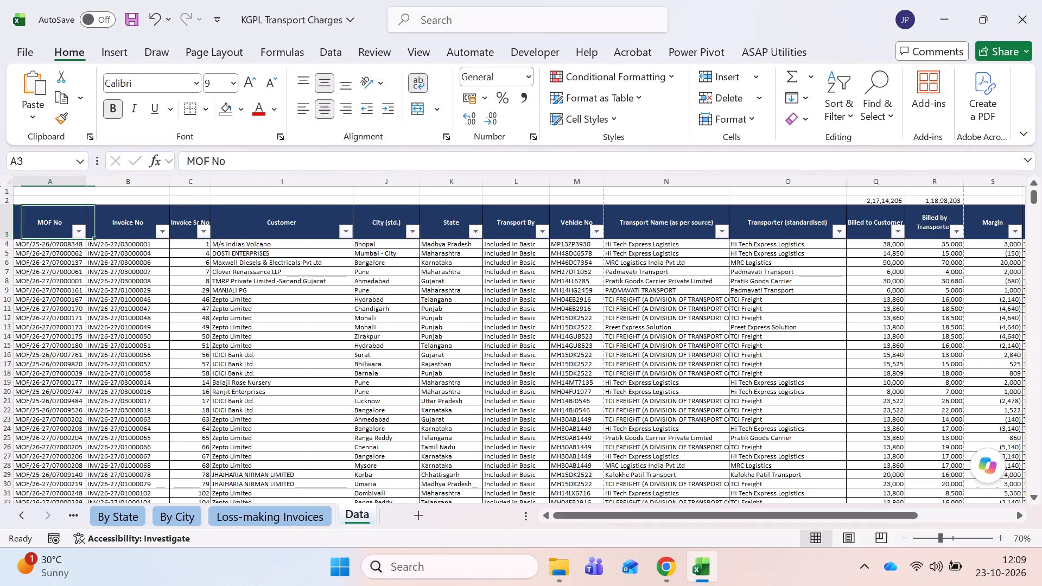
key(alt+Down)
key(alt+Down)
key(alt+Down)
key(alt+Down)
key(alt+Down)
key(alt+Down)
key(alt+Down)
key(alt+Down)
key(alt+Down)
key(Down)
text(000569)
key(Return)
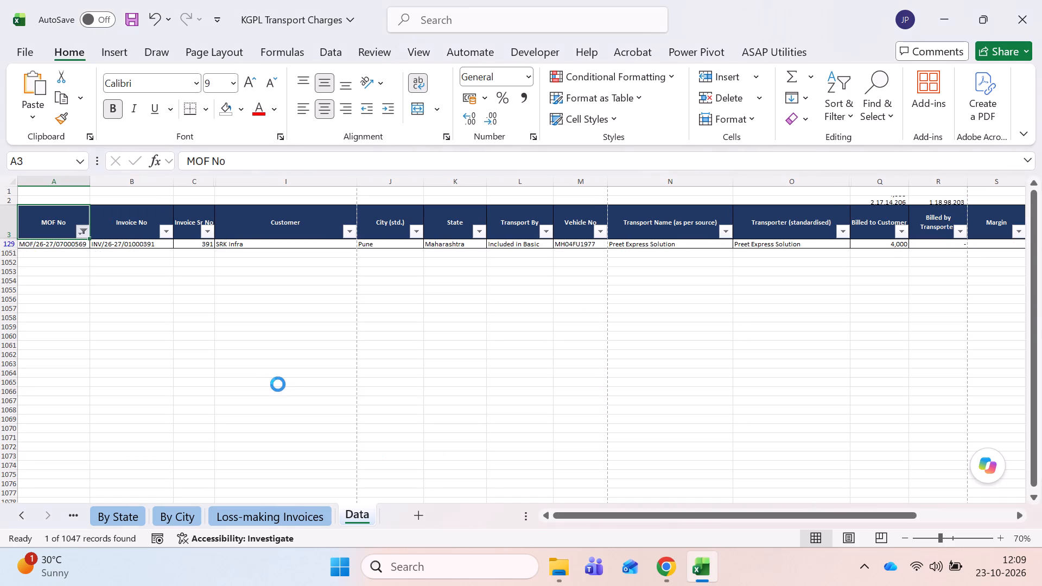
Examine the filtered MOF/26-27/07000569 record from its MOF number across to the Transport By column.
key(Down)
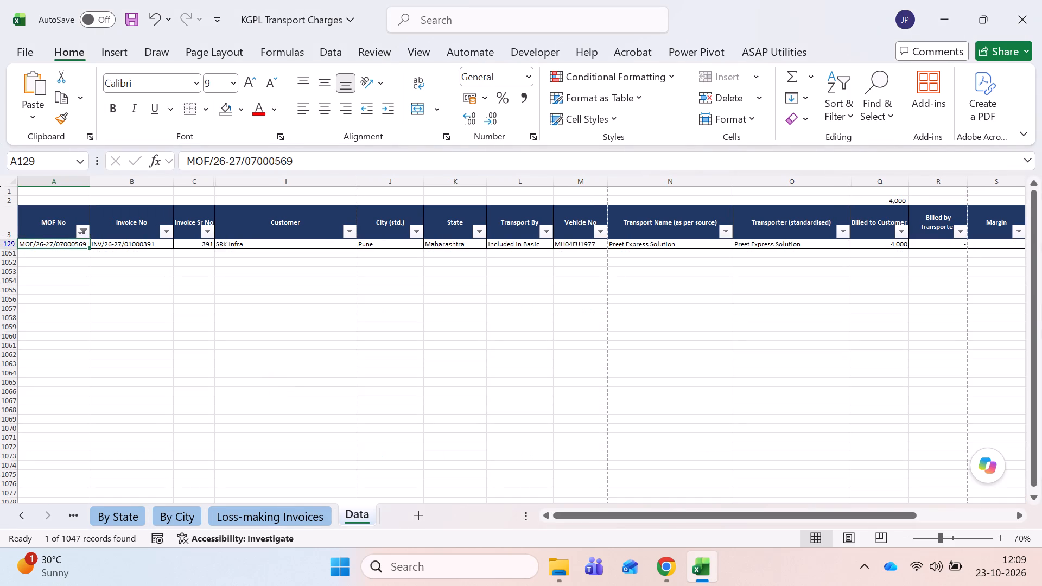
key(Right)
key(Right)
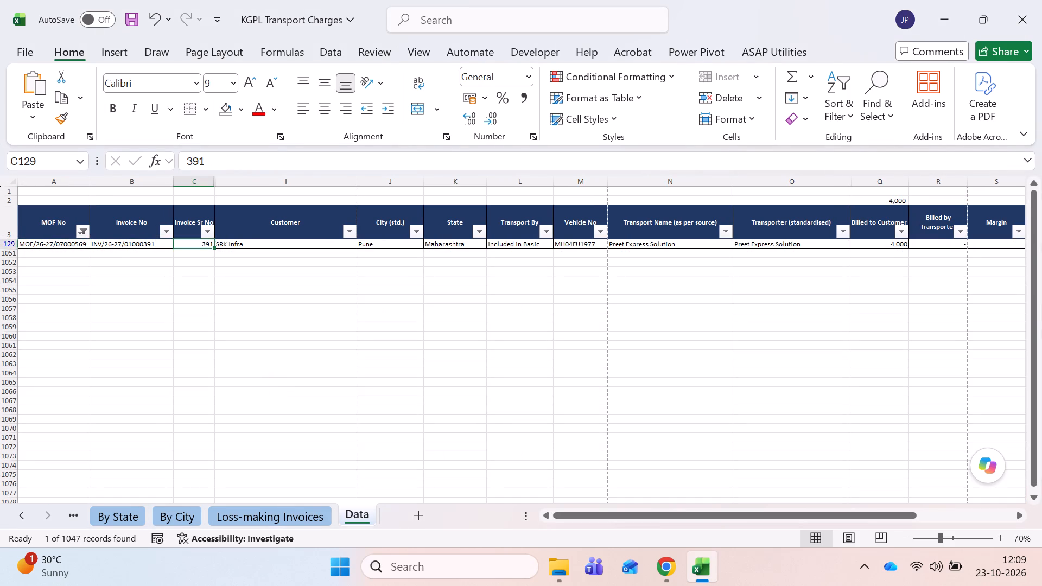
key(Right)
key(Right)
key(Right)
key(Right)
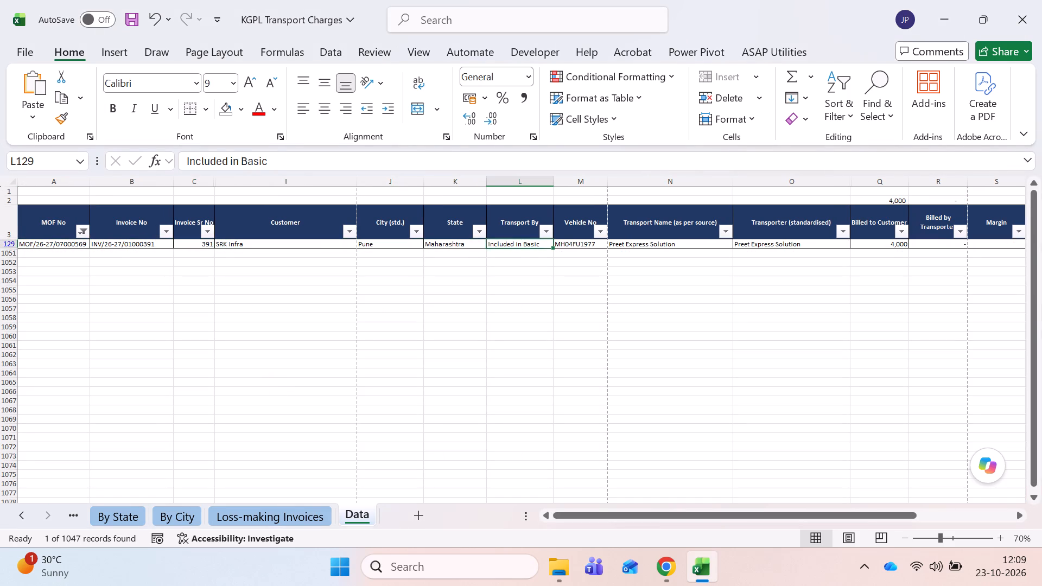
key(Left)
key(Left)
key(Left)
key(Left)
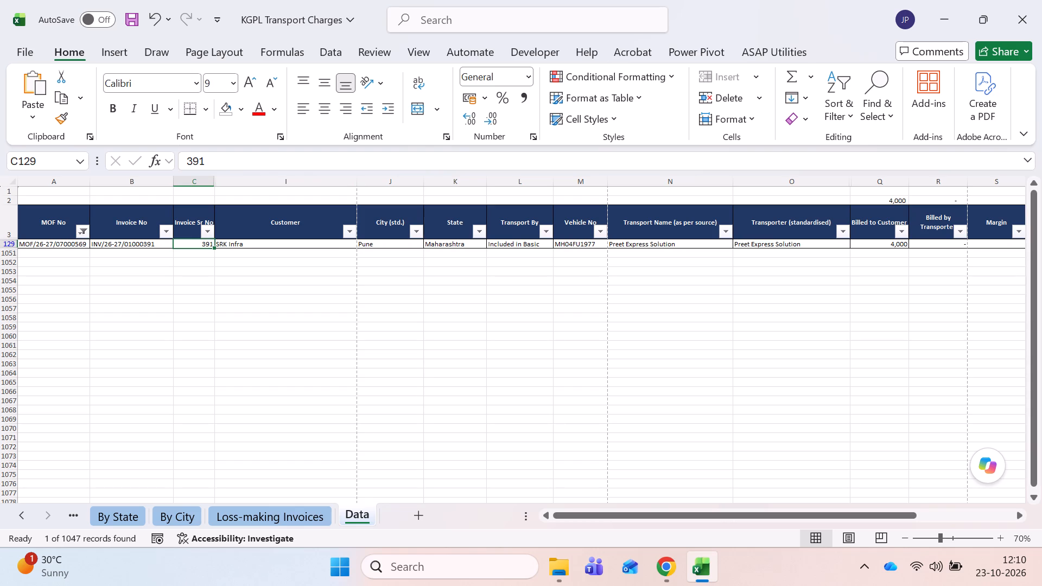
Clear the MOF No column's filter so that all transport charge records are listed.
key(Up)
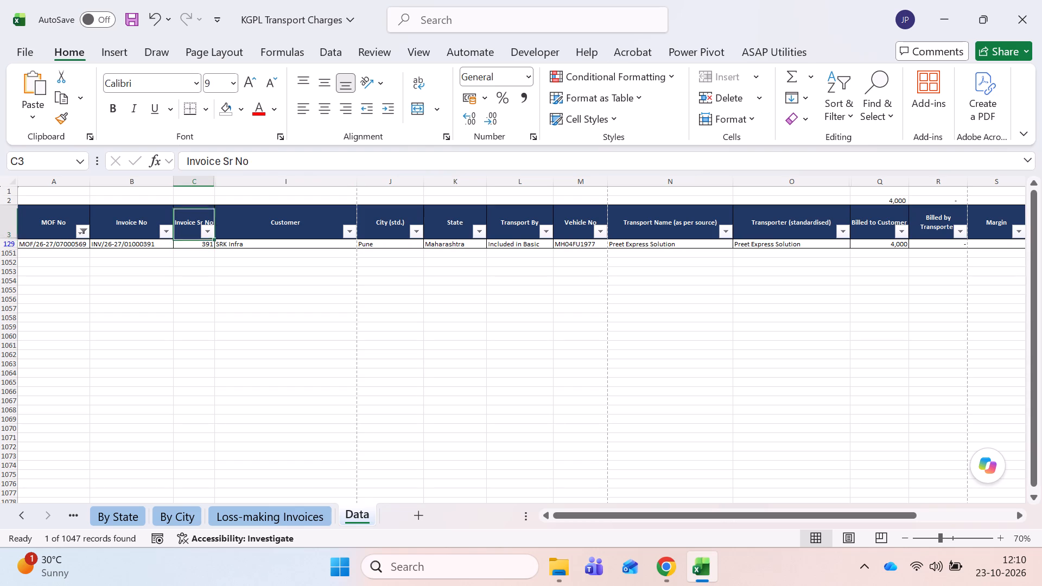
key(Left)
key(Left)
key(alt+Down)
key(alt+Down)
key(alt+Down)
key(alt+Down)
key(alt+Down)
key(alt+Down)
key(alt+Down)
key(alt+Down)
key(alt+Down)
key(alt+Down)
key(Down)
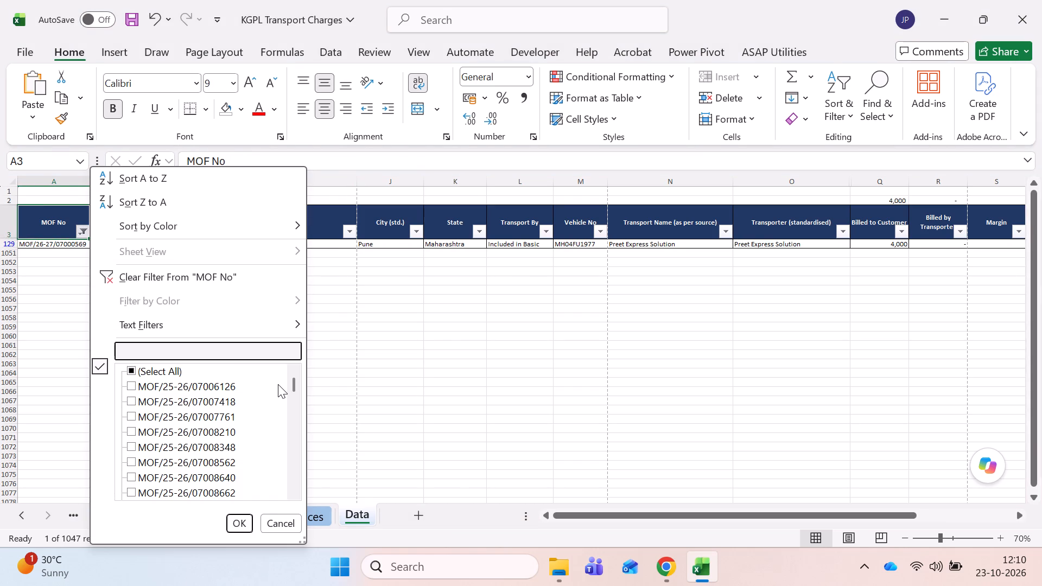
key(space)
key(Return)
Filter the Invoice Sr No column to 391 by searching its values for 391.
key(Right)
key(Right)
key(Left)
key(Right)
key(alt+Down)
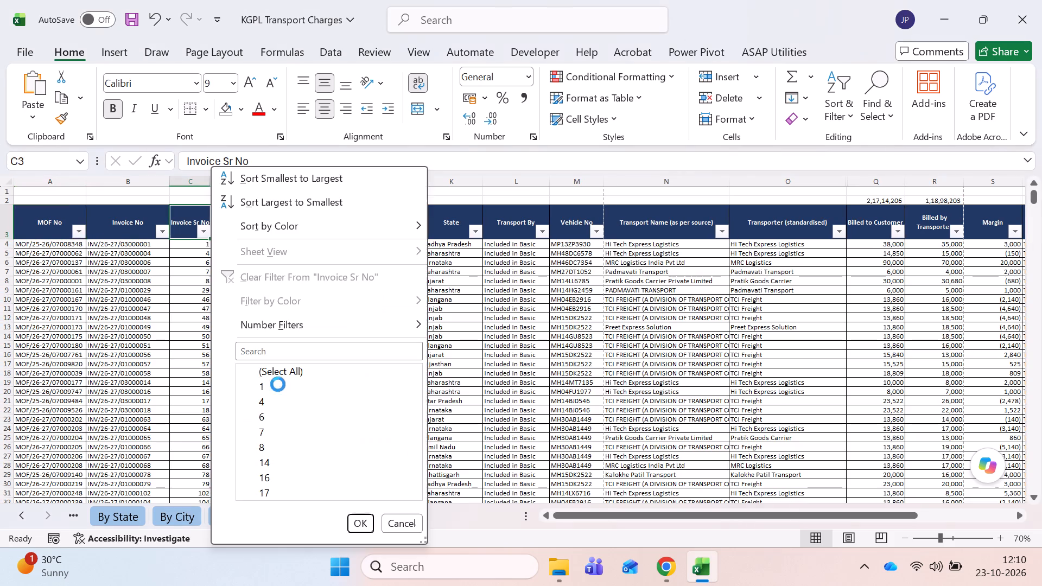
key(alt+Down)
key(alt+Down)
key(alt+Down)
key(alt+Down)
key(alt+Down)
key(alt+Down)
key(alt+Down)
key(alt+Down)
key(Down)
text(391)
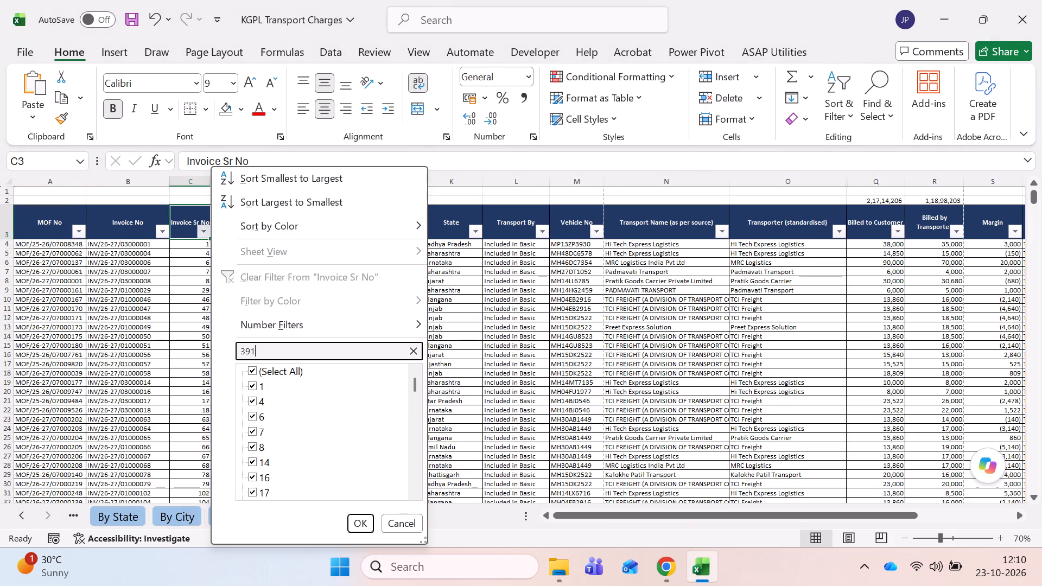
key(Return)
Add invoice serial number 397 to the current Invoice Sr No filter, leaving out 1397.
key(alt+Down)
key(alt+Down)
key(alt+Down)
key(alt+Down)
key(alt+Down)
key(alt+Down)
key(alt+Down)
key(alt+Down)
key(alt+Down)
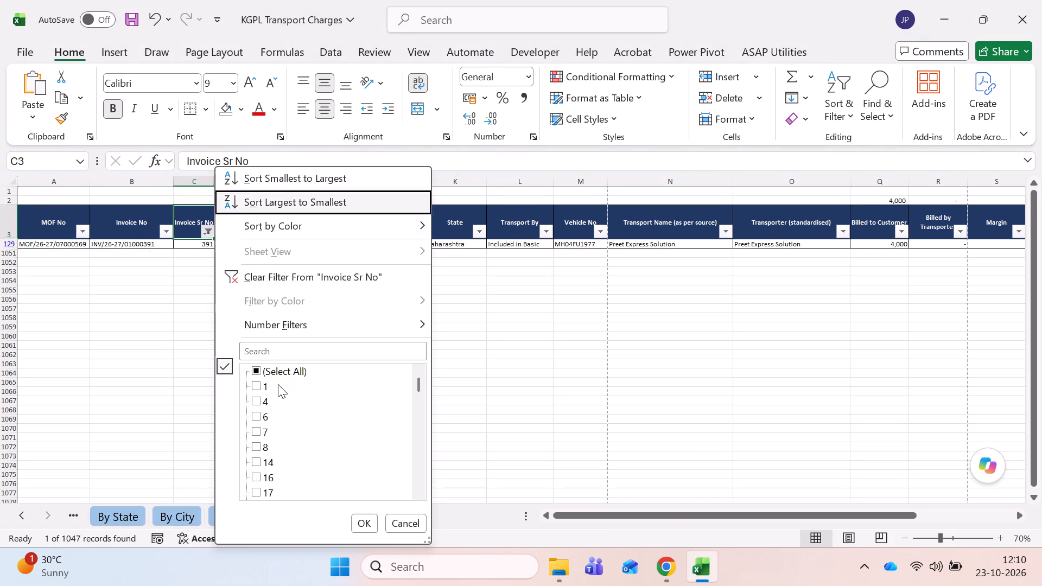
key(Down)
text(397)
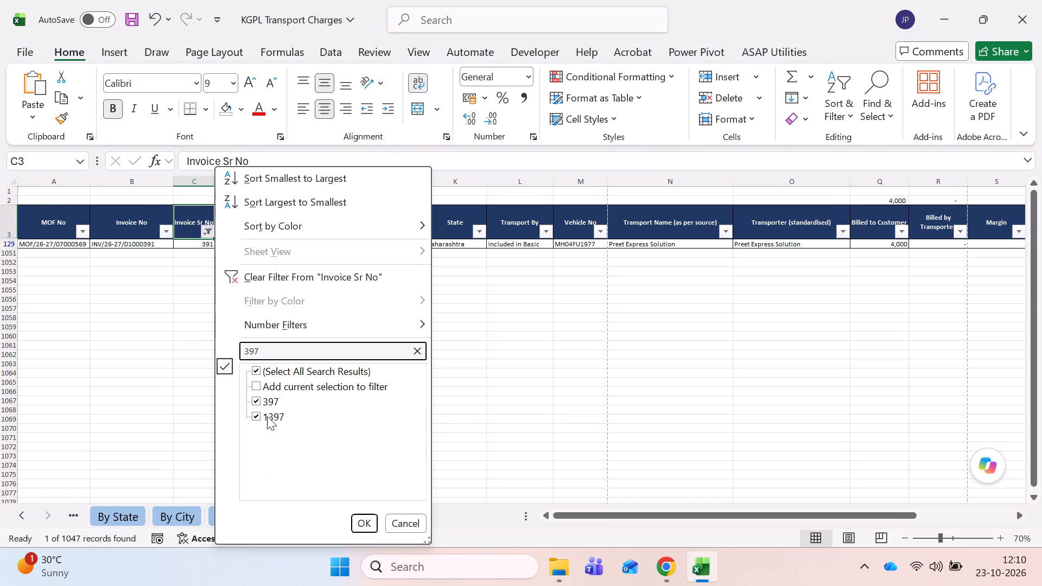
click(262, 382)
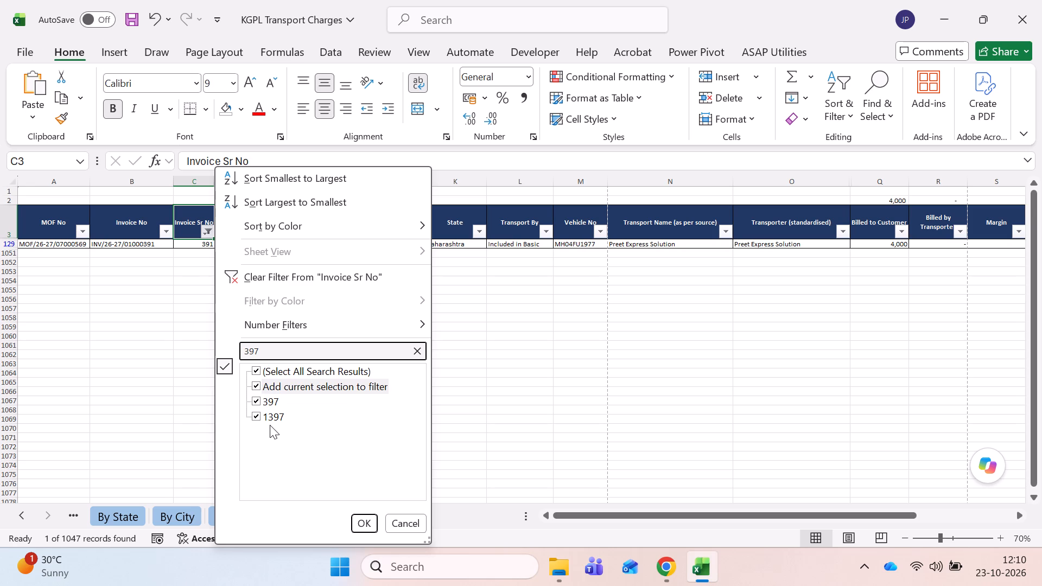
click(270, 425)
click(270, 416)
click(269, 416)
key(Return)
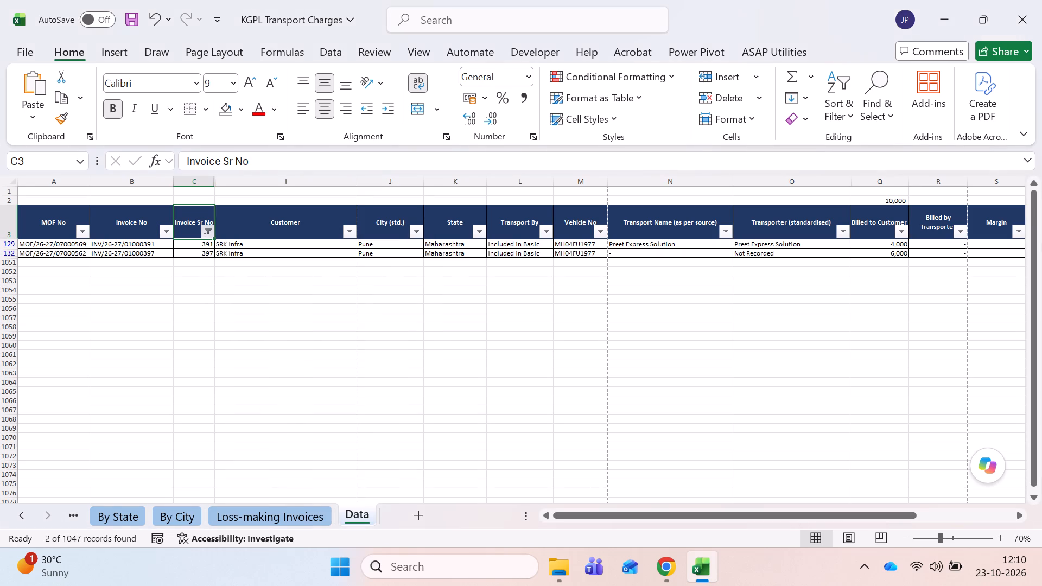
Compare the vehicle, transporter and billed amounts of the two SRK Infra records, invoices 391 and 397.
key(Down)
key(Down)
key(Right)
key(Right)
key(Right)
key(Right)
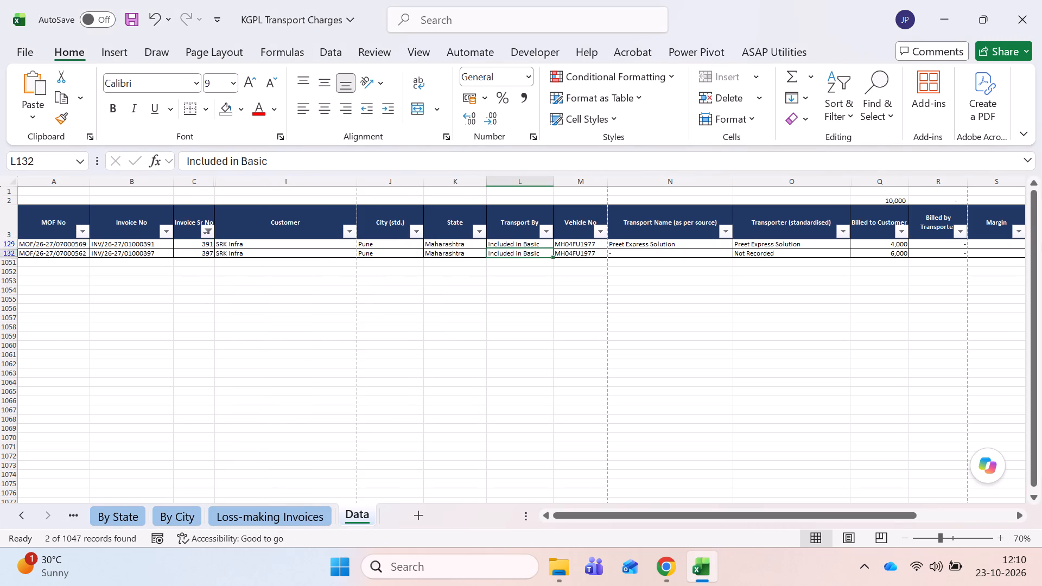
key(Right)
key(Right)
key(Right)
key(Right)
key(Right)
key(Up)
key(Left)
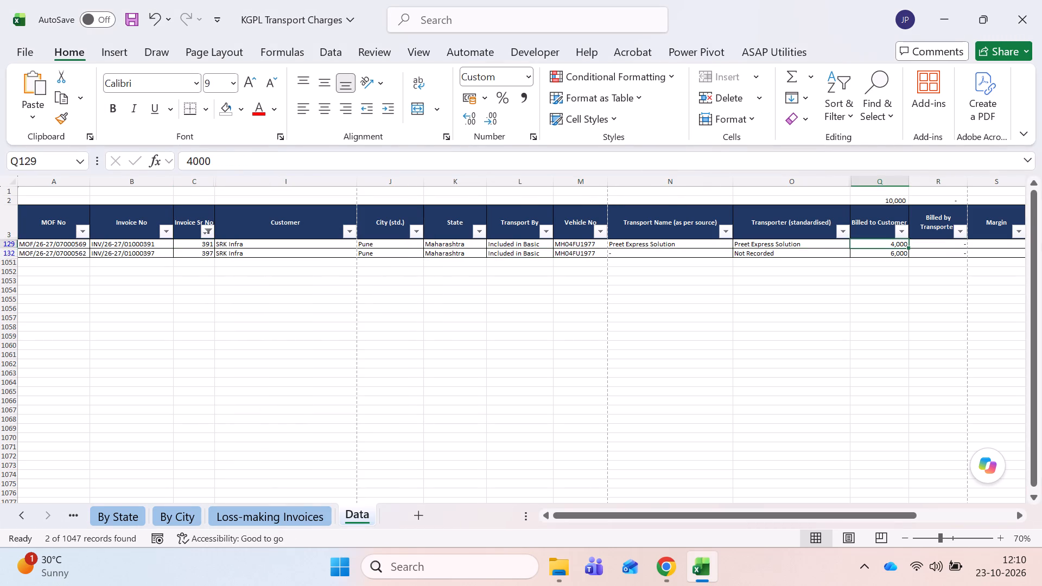
key(Left)
key(Left)
key(Left)
key(Down)
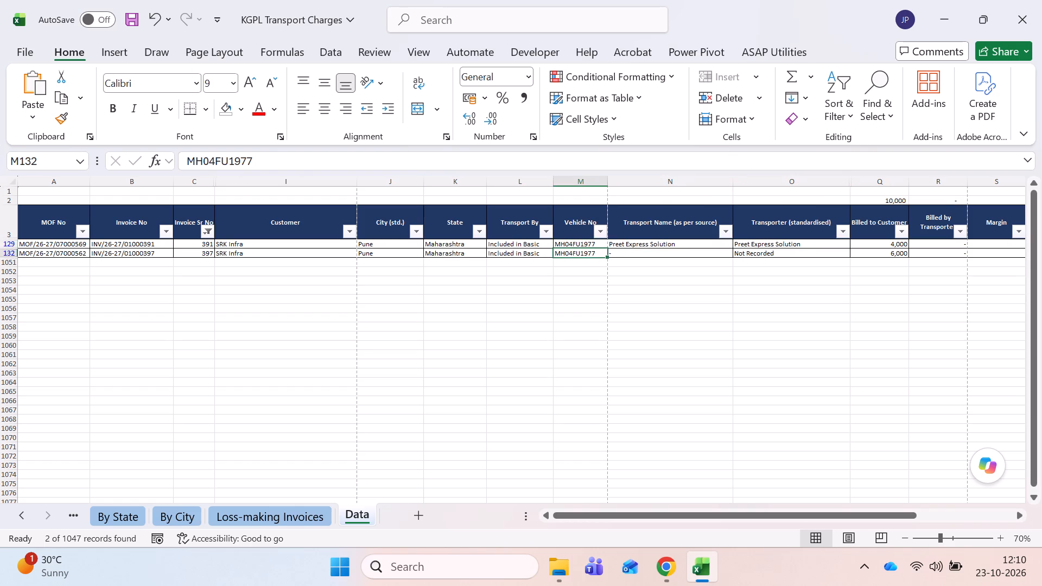
key(Up)
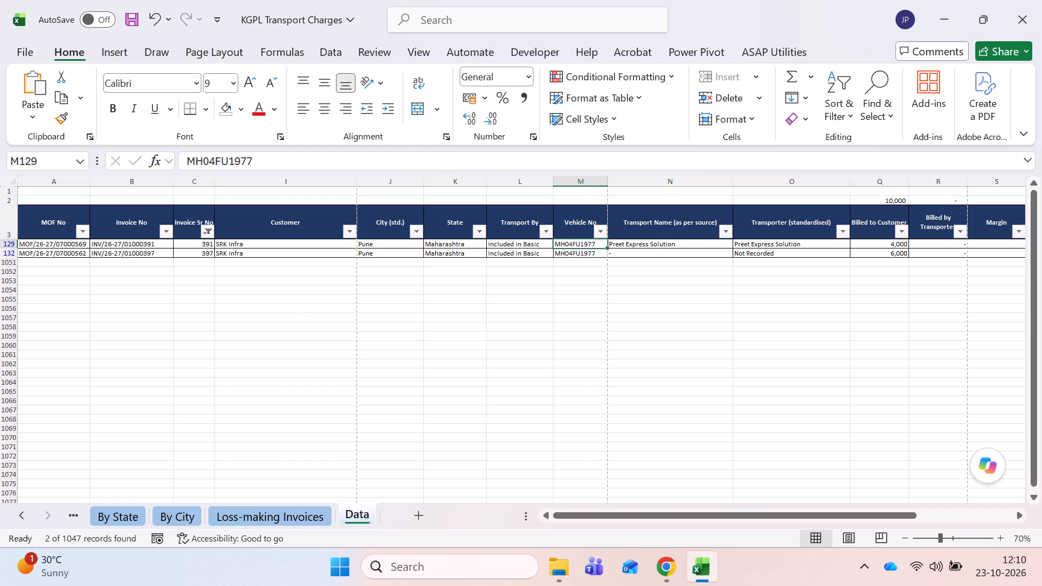
Enter 3500 as the Billed by Transporter amount for both invoices 391 and 397, and save the workbook.
key(Right)
key(Right)
key(Right)
key(Right)
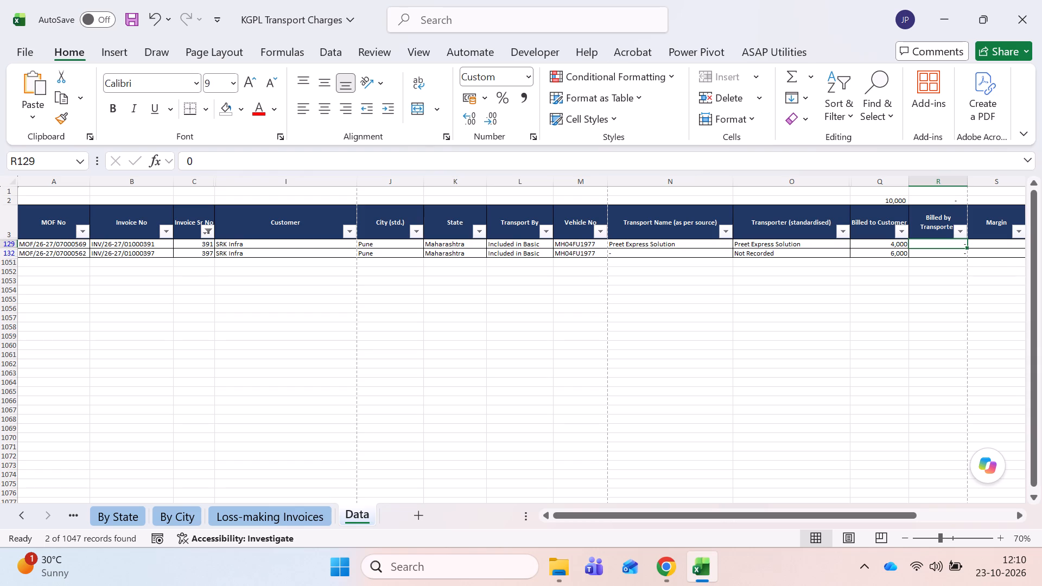
text(3500)
key(Return)
text(3500)
key(Return)
key(Up)
key(Up)
key(Up)
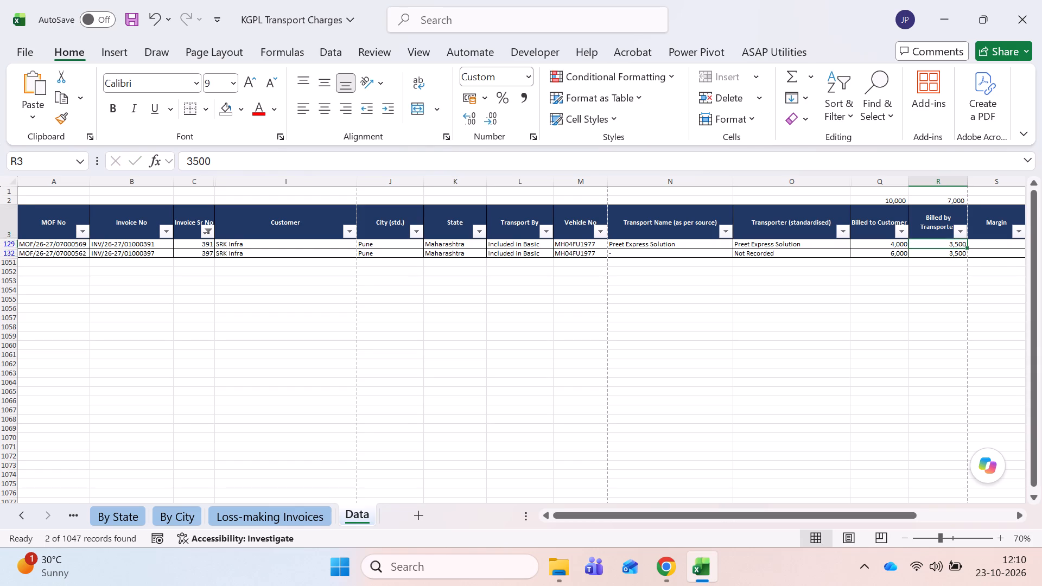
key(Down)
key(Up)
key(ctrl+s)
Set the Remarks of invoice 391 to Transport Charges Mapped and copy that remark to invoice 397.
key(Right)
key(Right)
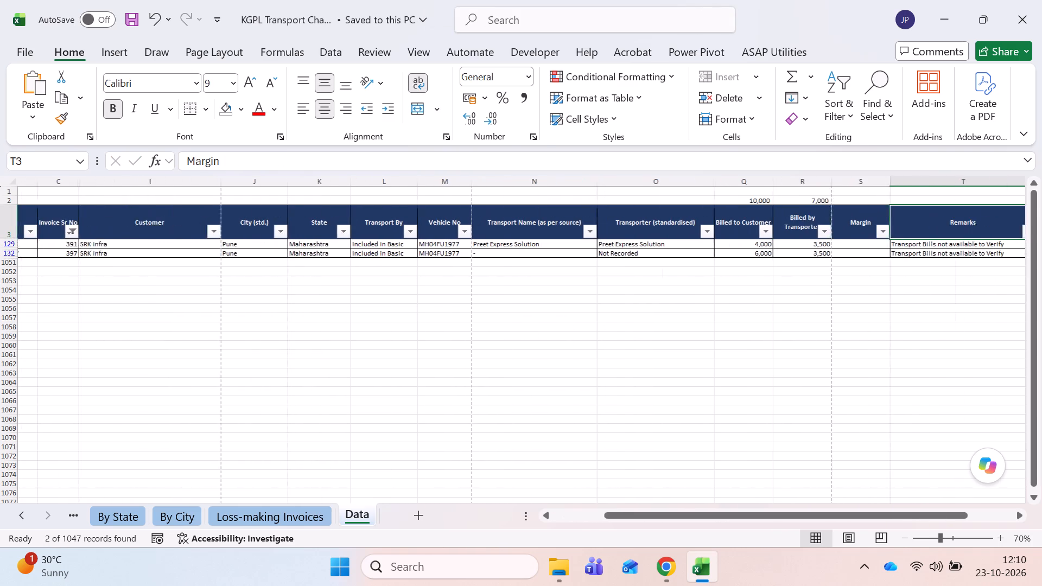
key(Right)
key(Left)
key(Left)
key(Left)
key(Down)
key(Right)
key(Right)
key(alt+Down)
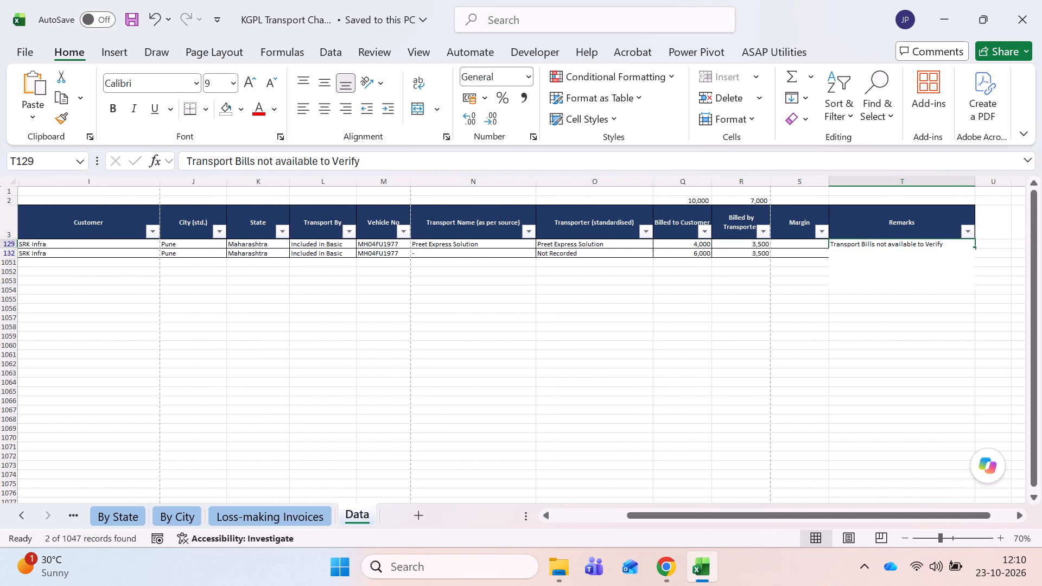
key(Down)
key(Down)
key(Down)
key(Down)
key(Return)
key(ctrl+c)
key(Down)
key(Return)
key(Up)
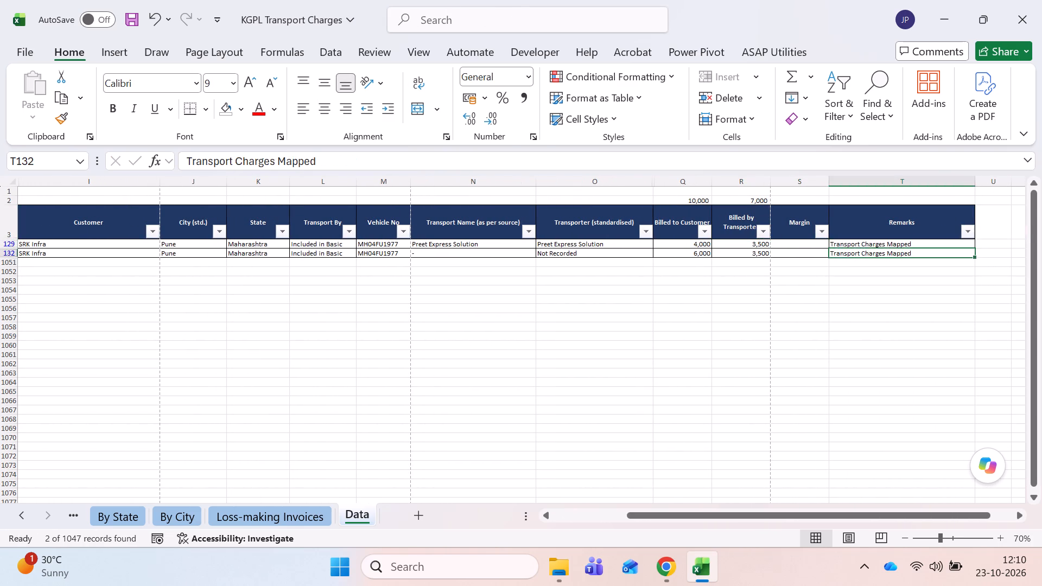
Change invoice 391's transport name and standardised transporter to Hi Tech Express Logistics.
key(Up)
key(Left)
key(Left)
key(Left)
key(Left)
key(Left)
key(Left)
key(Left)
key(Down)
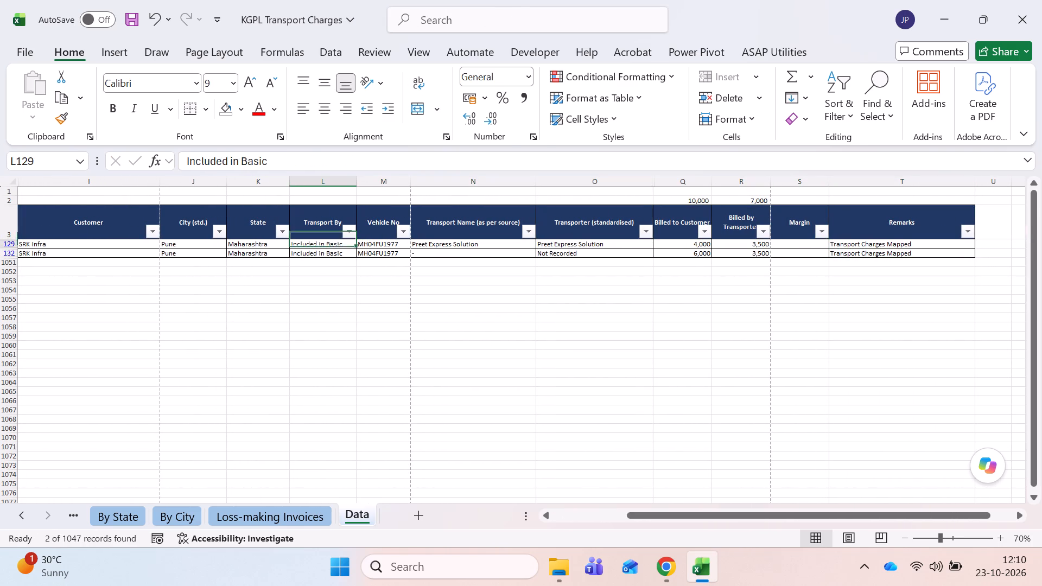
key(Right)
key(Right)
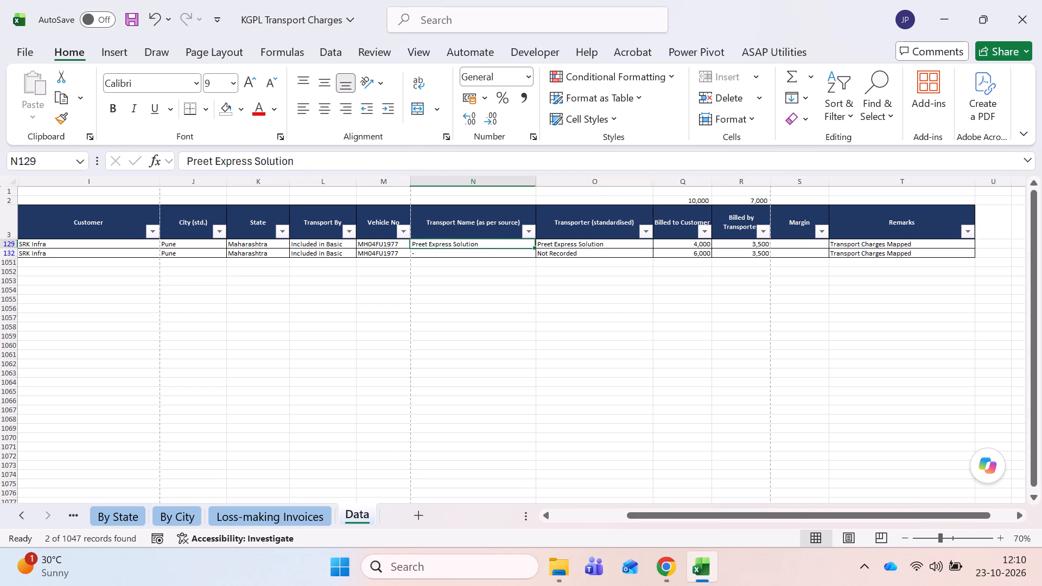
text(Hi)
key(Tab)
key(Left)
key(ctrl+c)
key(Right)
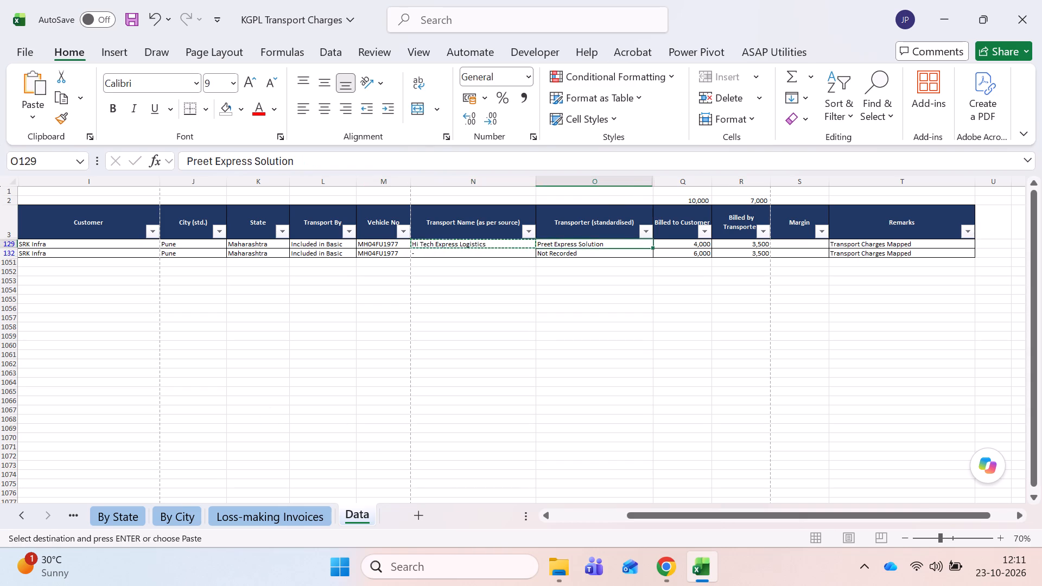
key(Return)
Copy Hi Tech Express Logistics into invoice 397's transport name and standardised transporter, and save the workbook.
key(Left)
key(ctrl+c)
key(Down)
key(Return)
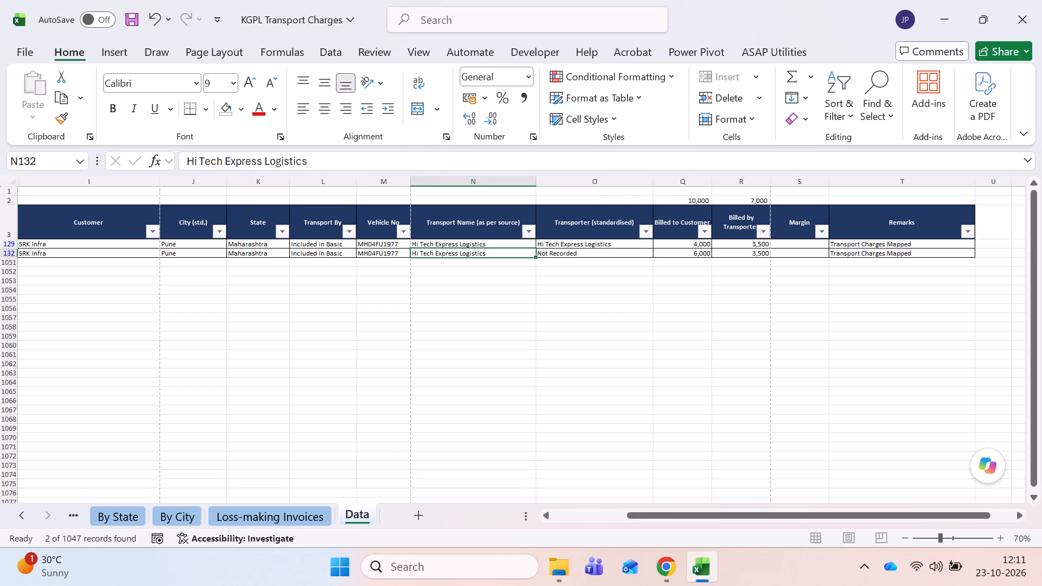
key(ctrl+c)
key(Right)
key(Return)
key(ctrl+s)
key(ctrl+s)
key(Up)
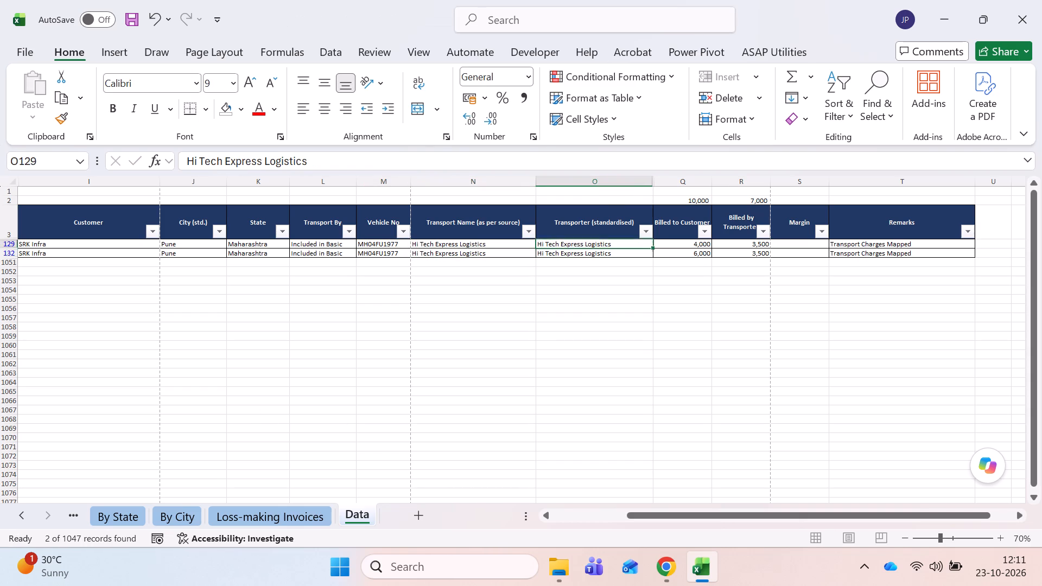
key(Up)
key(Left)
key(ctrl+s)
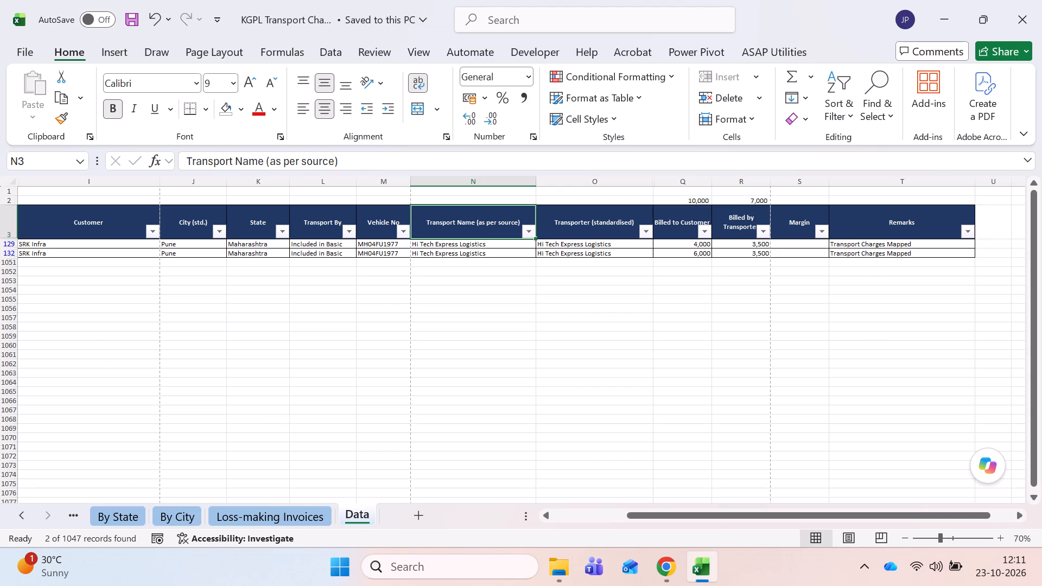
Reselect all values in the Invoice Sr No column's filter so every record is listed, and save the workbook.
key(Left)
key(Left)
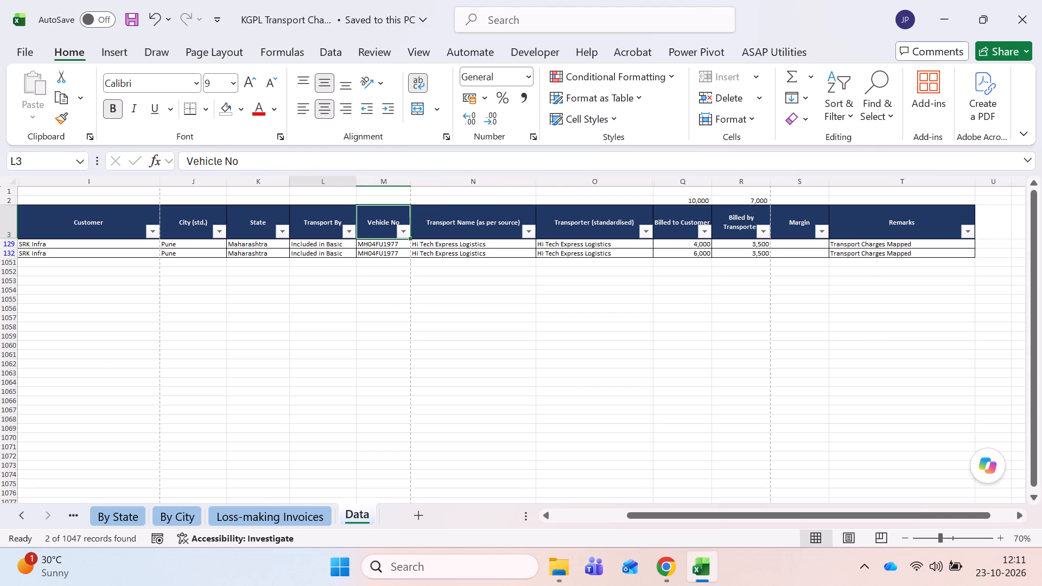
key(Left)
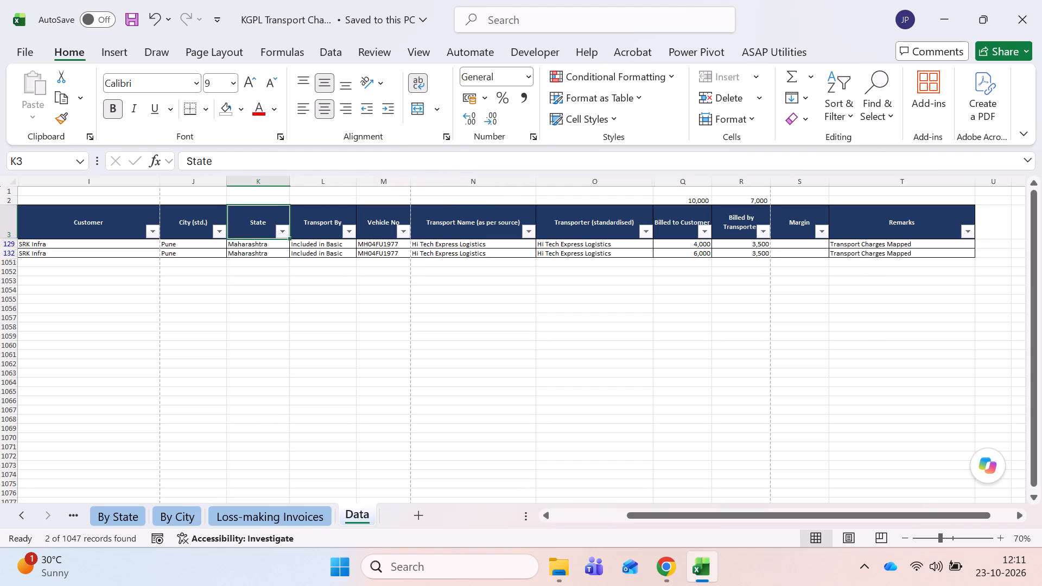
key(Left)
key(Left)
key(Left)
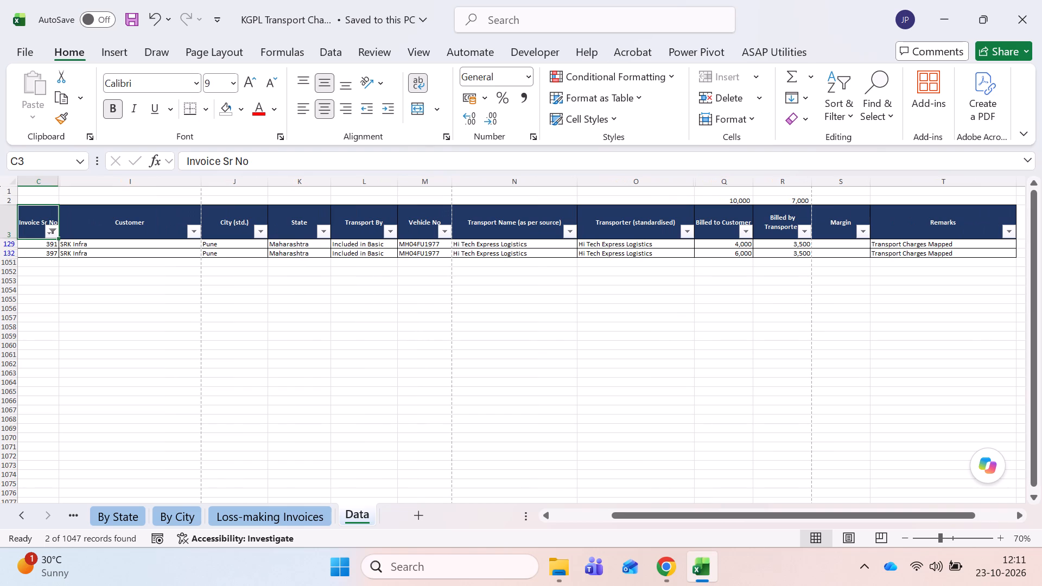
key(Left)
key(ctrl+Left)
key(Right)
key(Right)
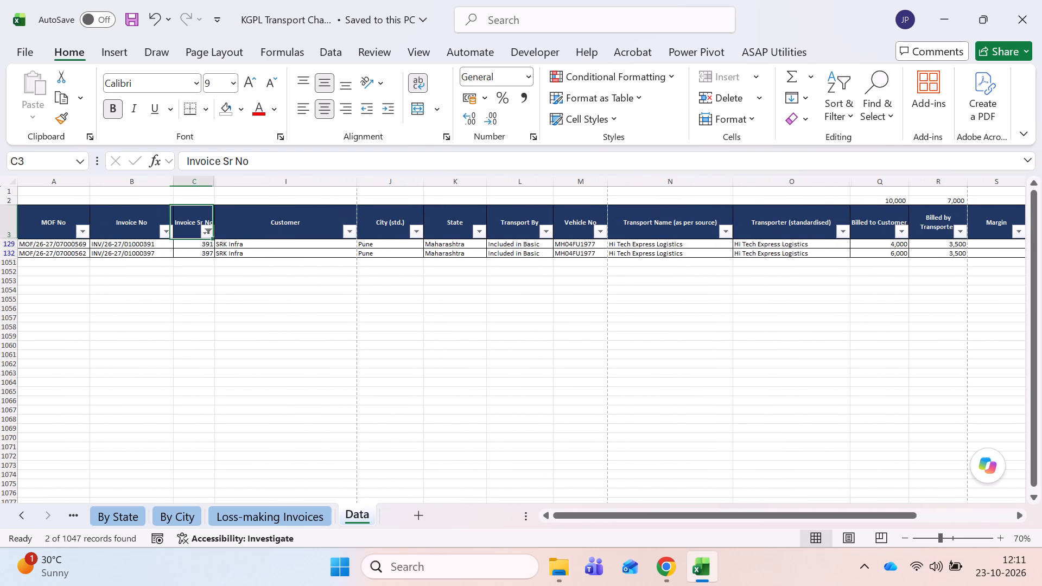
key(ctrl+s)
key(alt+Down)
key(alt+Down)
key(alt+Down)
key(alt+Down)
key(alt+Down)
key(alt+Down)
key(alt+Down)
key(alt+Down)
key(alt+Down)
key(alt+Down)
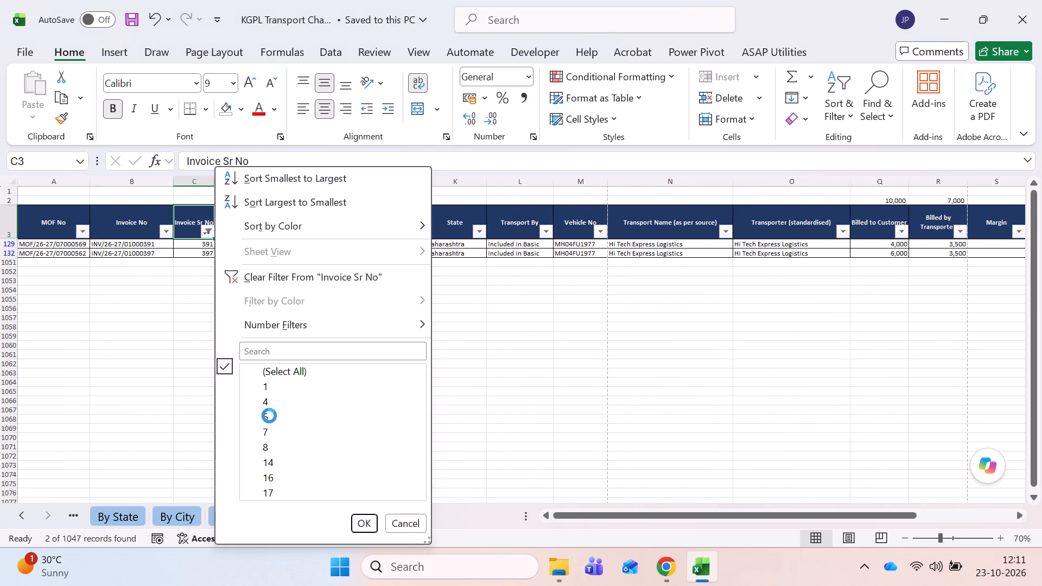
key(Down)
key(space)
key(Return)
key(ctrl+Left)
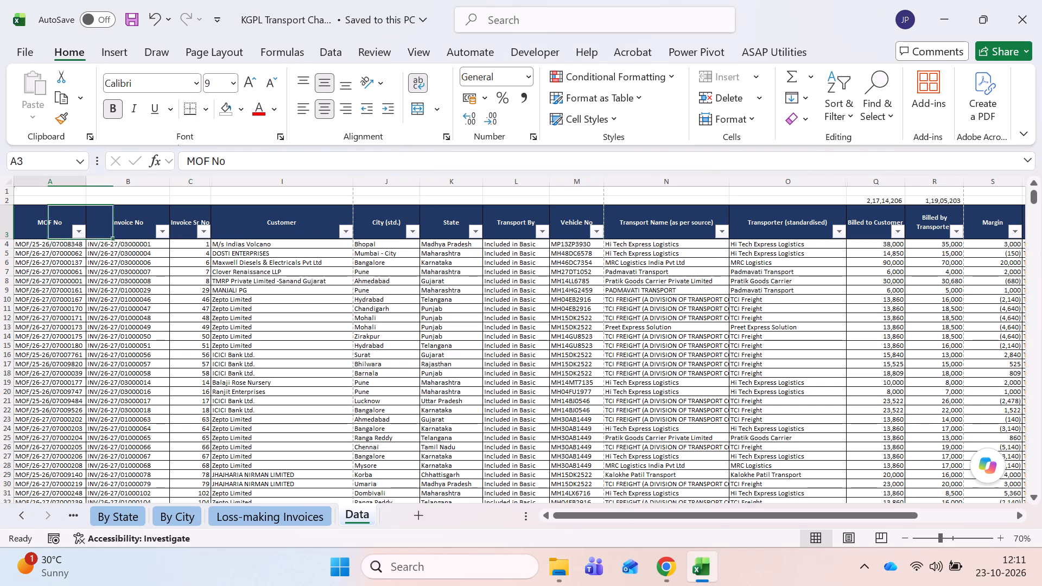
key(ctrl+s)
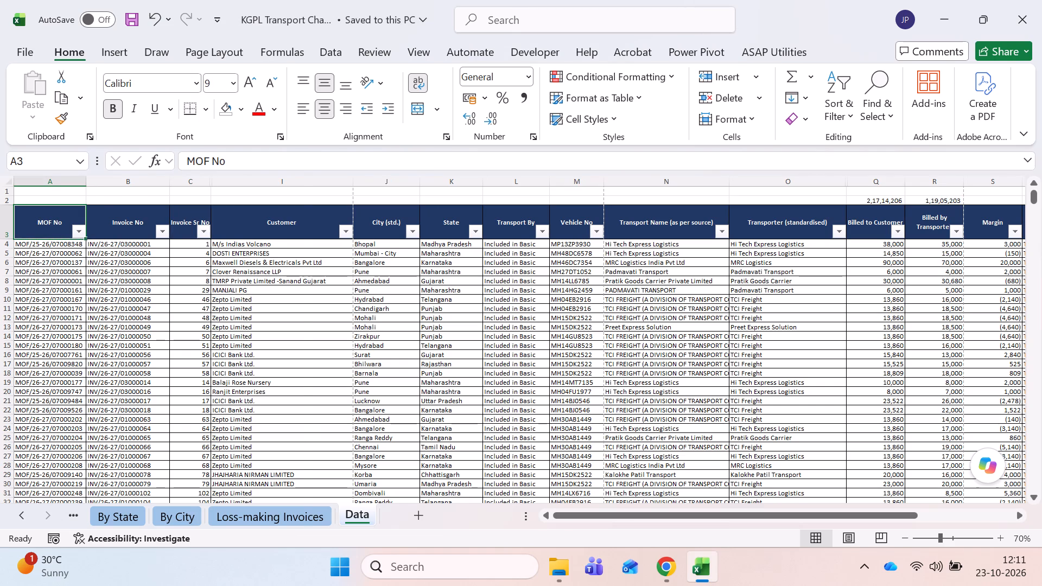
Filter the MOF No column by searching its values for 000567.
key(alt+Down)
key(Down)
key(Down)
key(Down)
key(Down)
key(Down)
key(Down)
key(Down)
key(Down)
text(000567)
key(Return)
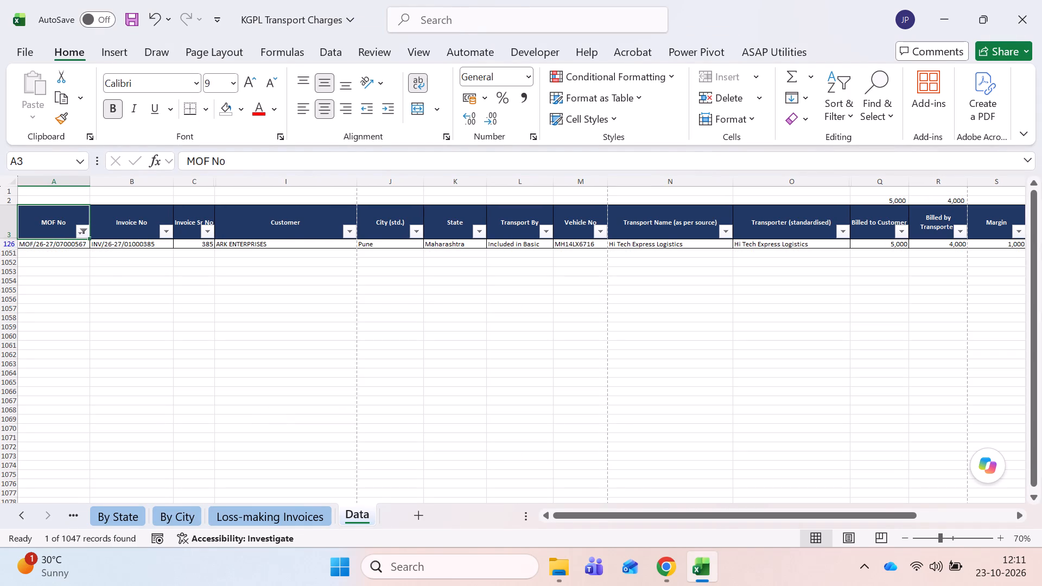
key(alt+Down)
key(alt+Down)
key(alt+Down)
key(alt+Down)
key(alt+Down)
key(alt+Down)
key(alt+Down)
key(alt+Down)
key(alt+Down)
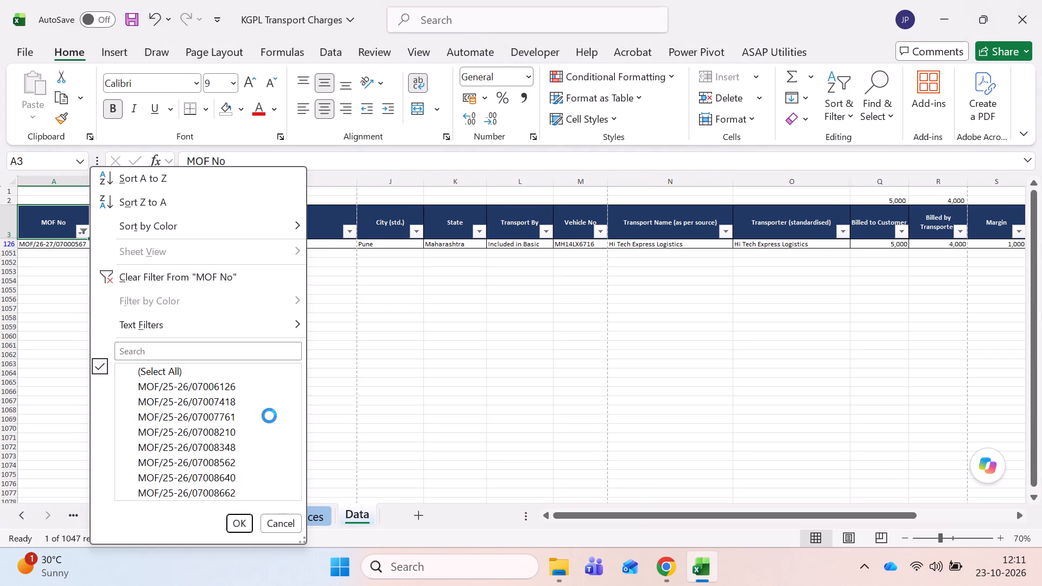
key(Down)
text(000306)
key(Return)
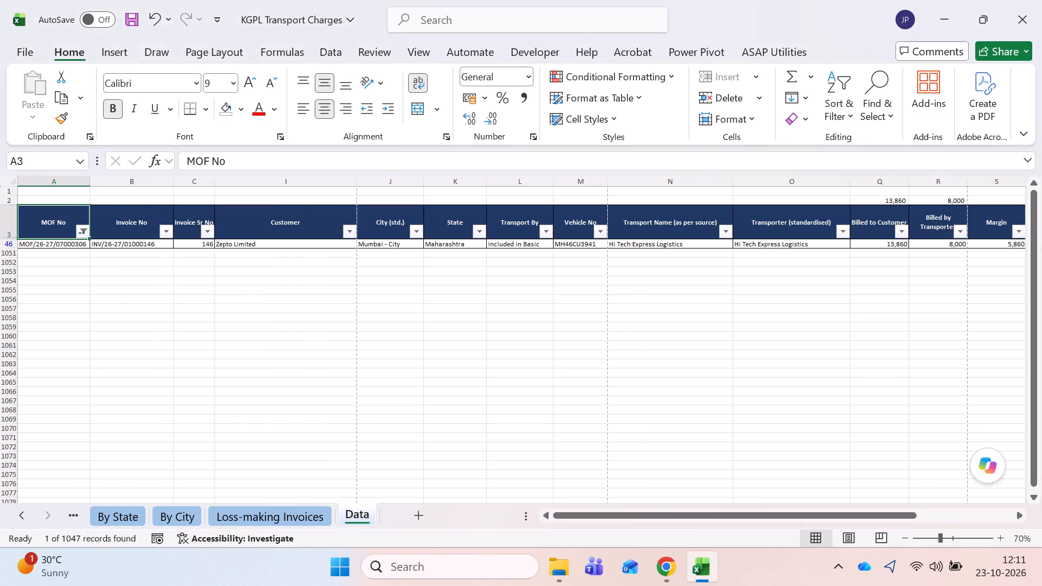
Open the MOF No column's filter options again.
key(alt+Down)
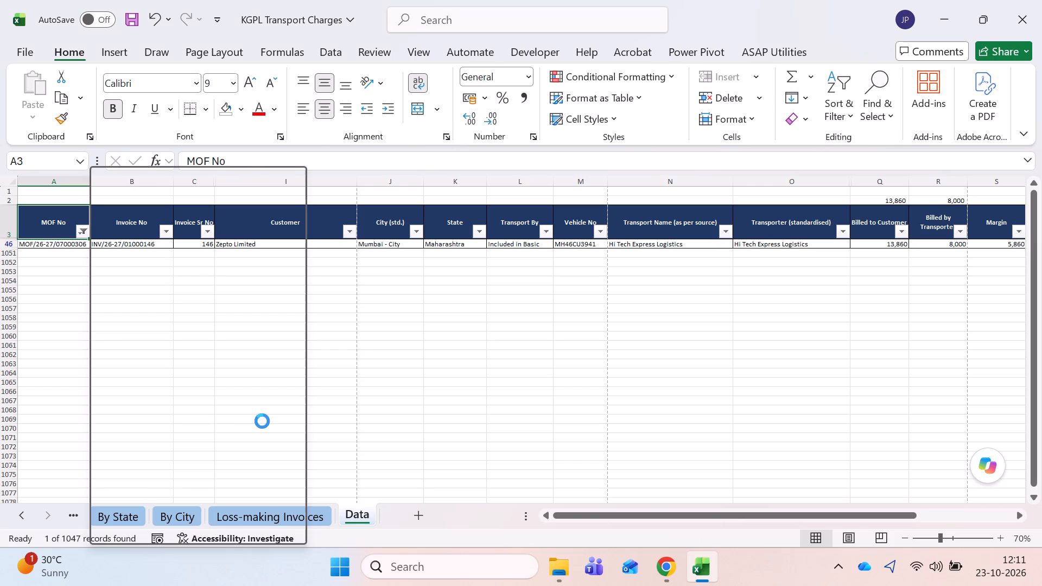
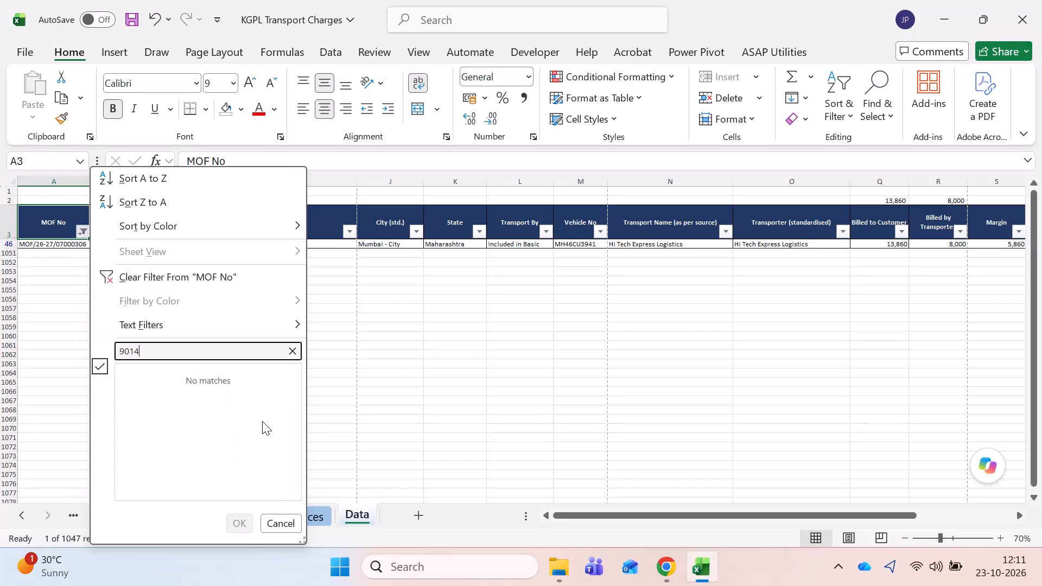
key(Return)
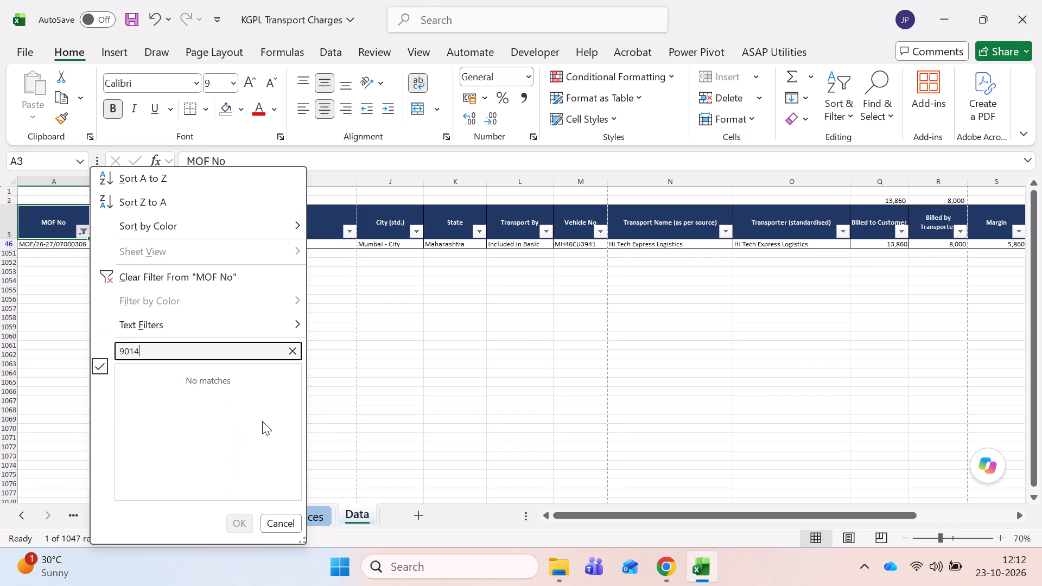
key(BackSpace)
key(BackSpace)
key(BackSpace)
key(BackSpace)
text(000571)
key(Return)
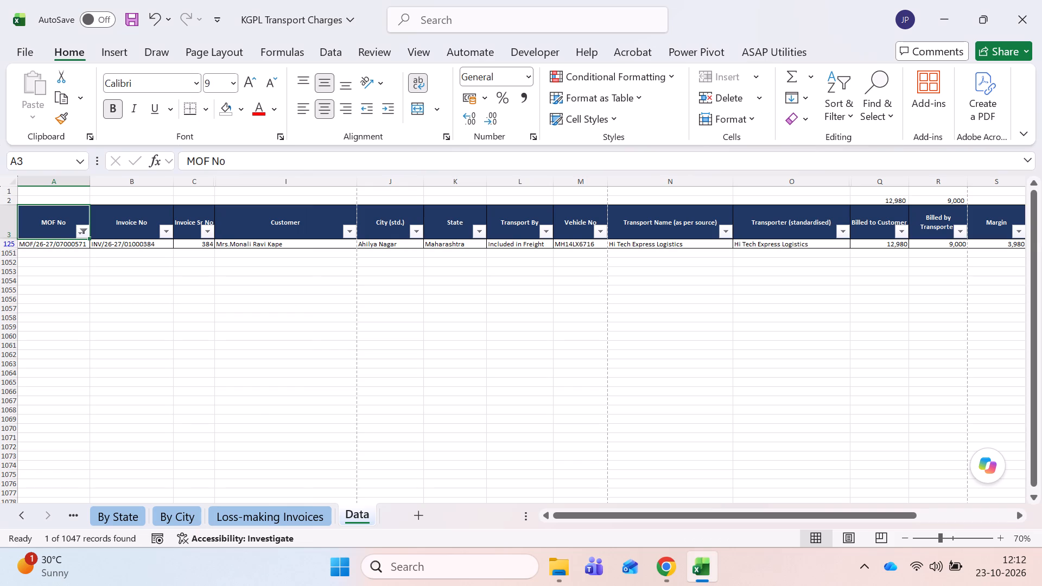
Switch the MOF No column's filter to the record matching 000170.
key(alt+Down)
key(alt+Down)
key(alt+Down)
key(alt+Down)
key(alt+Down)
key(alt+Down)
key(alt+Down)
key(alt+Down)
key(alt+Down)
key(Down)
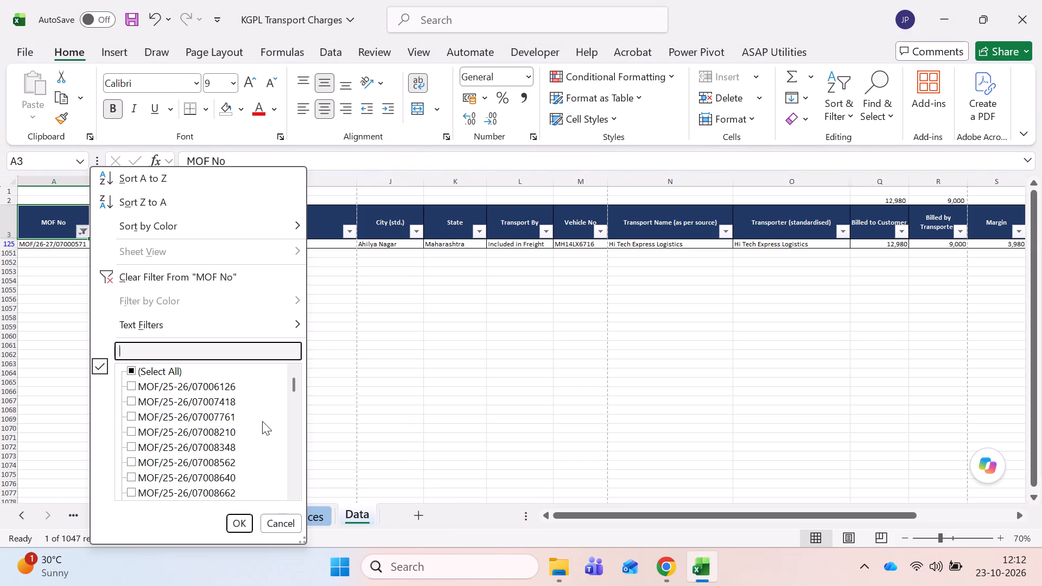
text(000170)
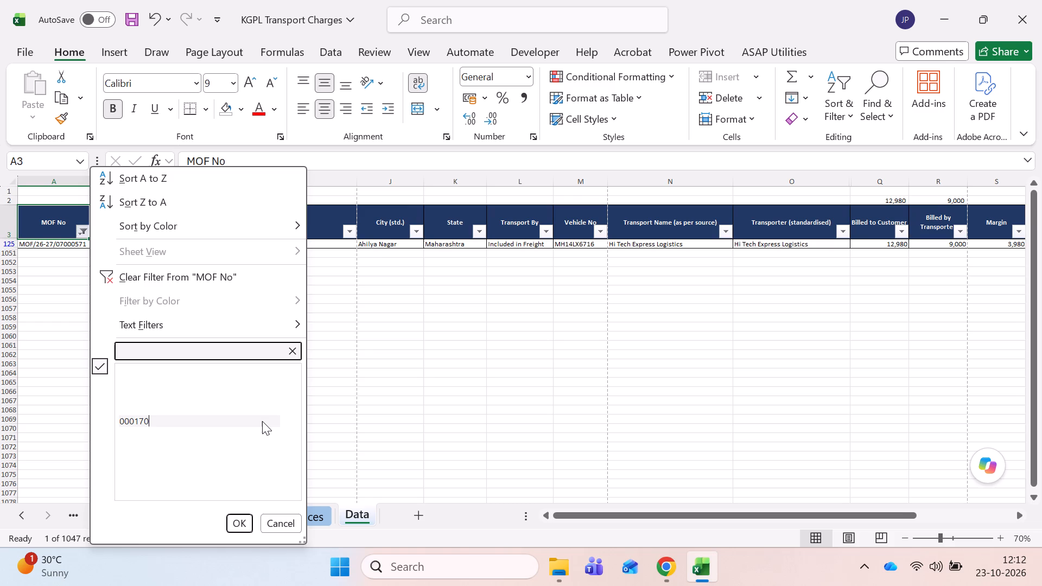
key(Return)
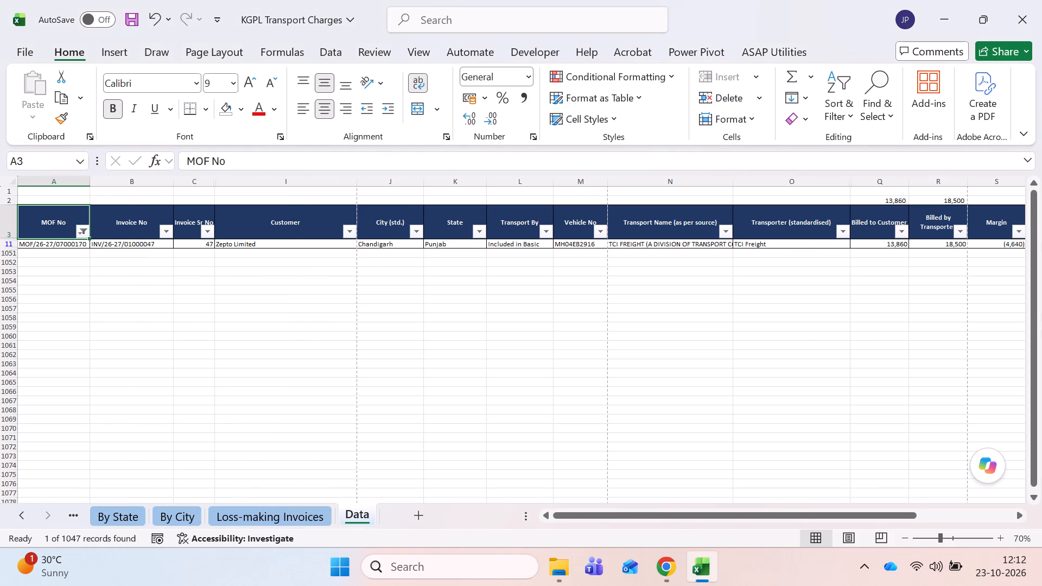
Reopen the MOF No column's filter and search its values for 9811.
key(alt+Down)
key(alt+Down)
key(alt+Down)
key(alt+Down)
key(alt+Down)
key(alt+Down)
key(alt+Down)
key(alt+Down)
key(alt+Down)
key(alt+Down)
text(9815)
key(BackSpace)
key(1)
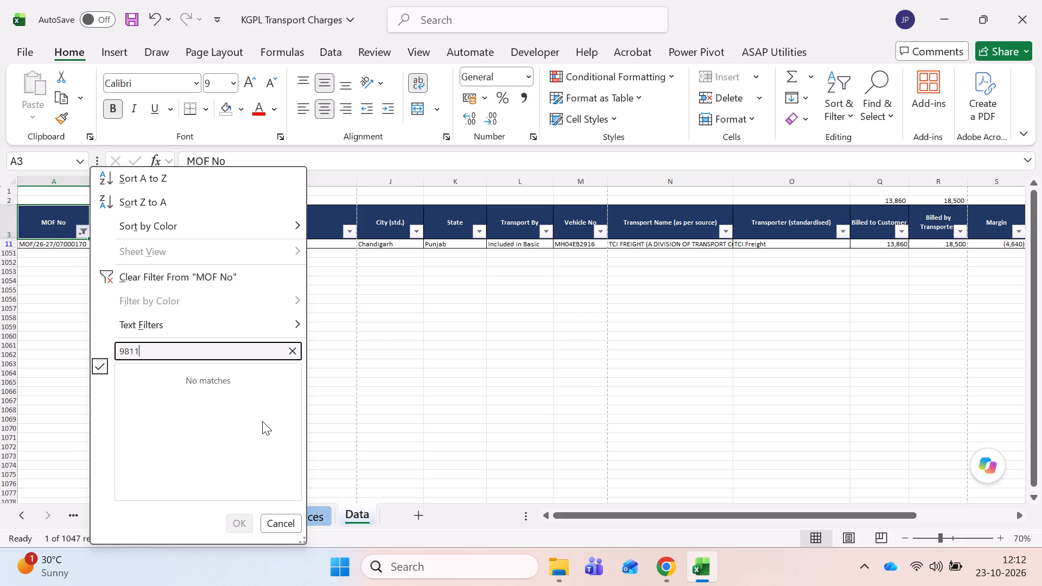
Change the search in the MOF No column's filter to 9258.
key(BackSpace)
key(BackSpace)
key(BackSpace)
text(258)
Replace the search with 000208 and filter the MOF No column to the matching record.
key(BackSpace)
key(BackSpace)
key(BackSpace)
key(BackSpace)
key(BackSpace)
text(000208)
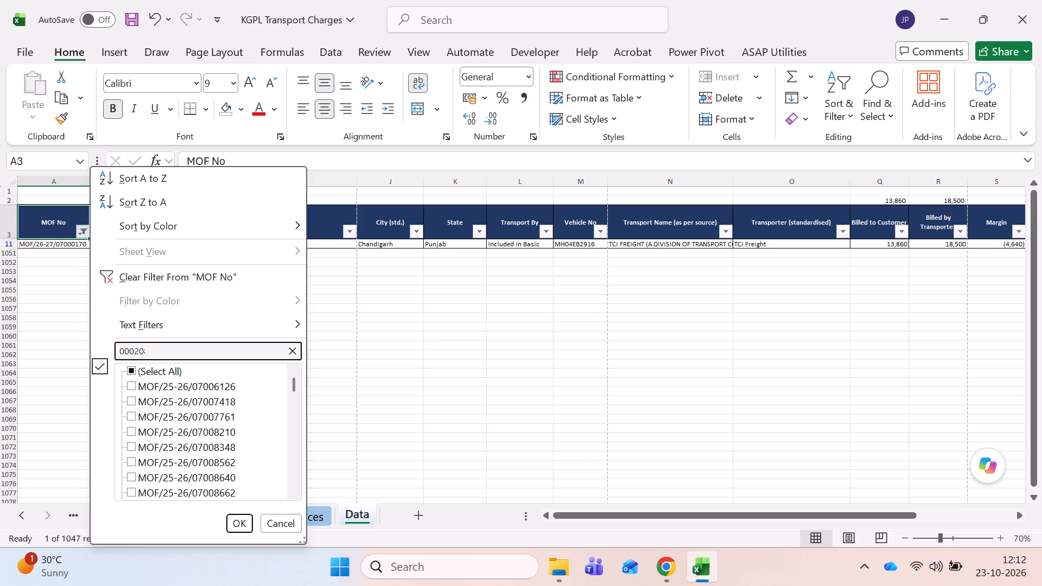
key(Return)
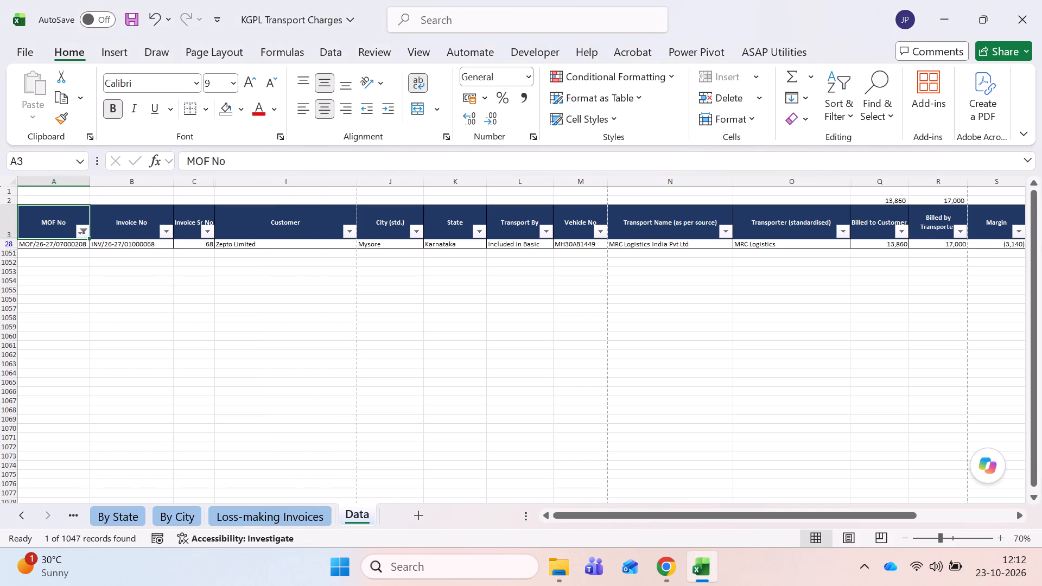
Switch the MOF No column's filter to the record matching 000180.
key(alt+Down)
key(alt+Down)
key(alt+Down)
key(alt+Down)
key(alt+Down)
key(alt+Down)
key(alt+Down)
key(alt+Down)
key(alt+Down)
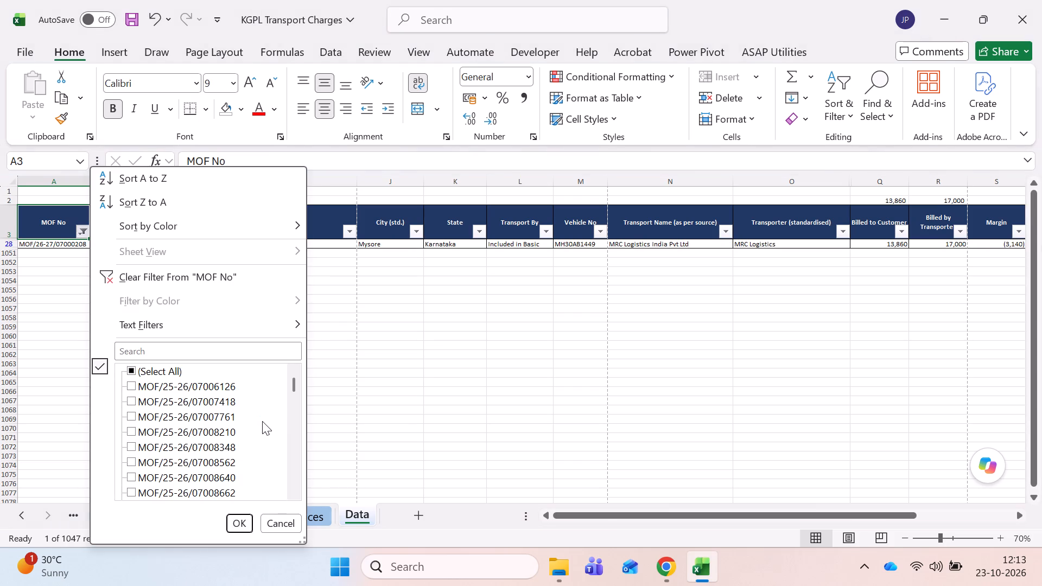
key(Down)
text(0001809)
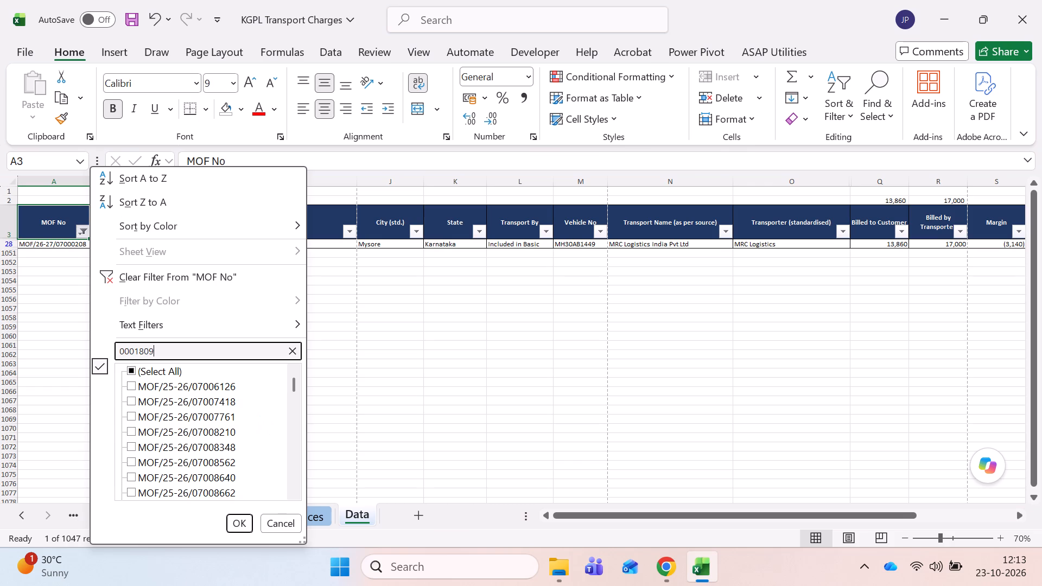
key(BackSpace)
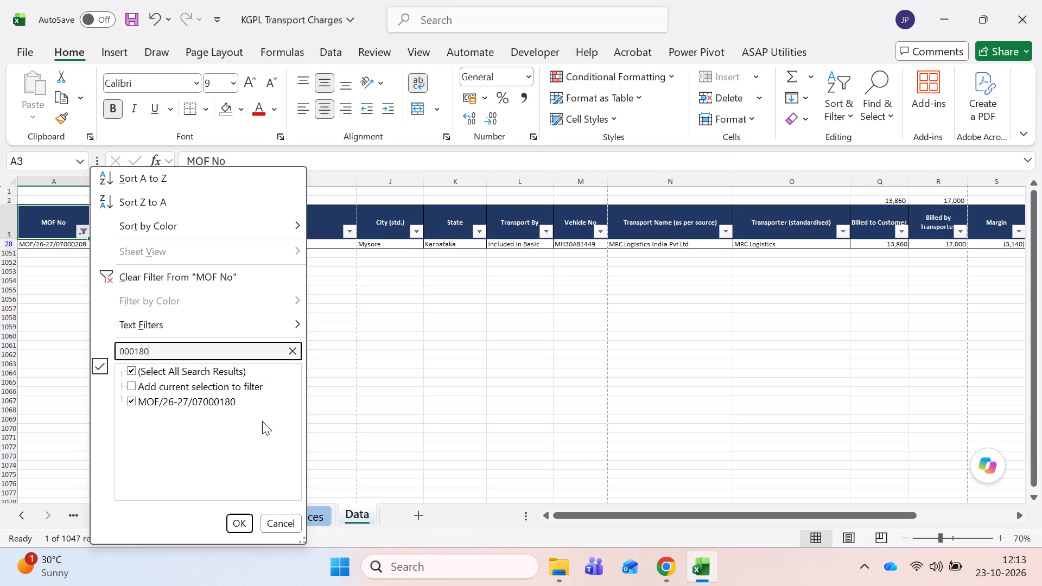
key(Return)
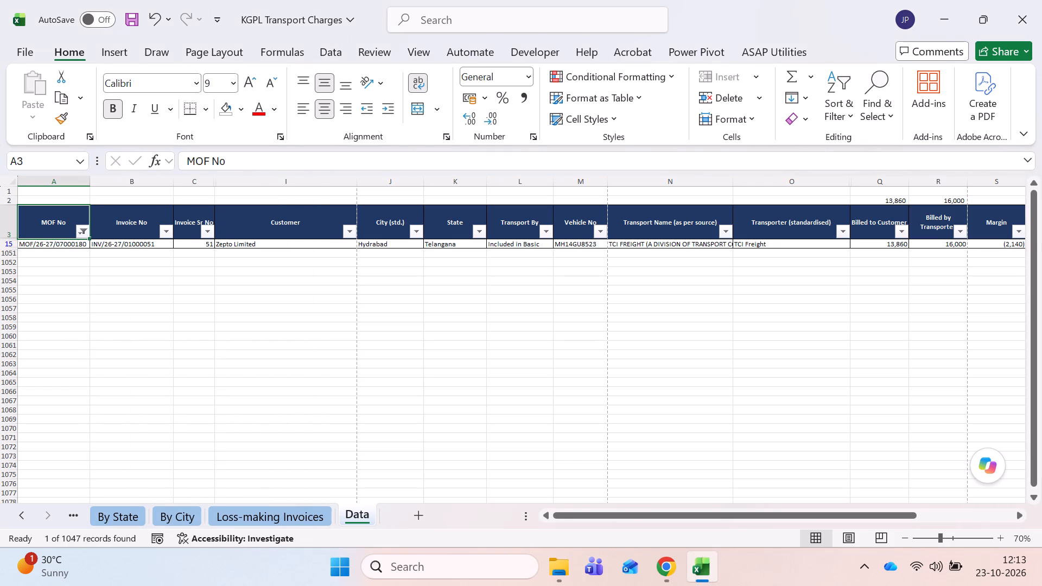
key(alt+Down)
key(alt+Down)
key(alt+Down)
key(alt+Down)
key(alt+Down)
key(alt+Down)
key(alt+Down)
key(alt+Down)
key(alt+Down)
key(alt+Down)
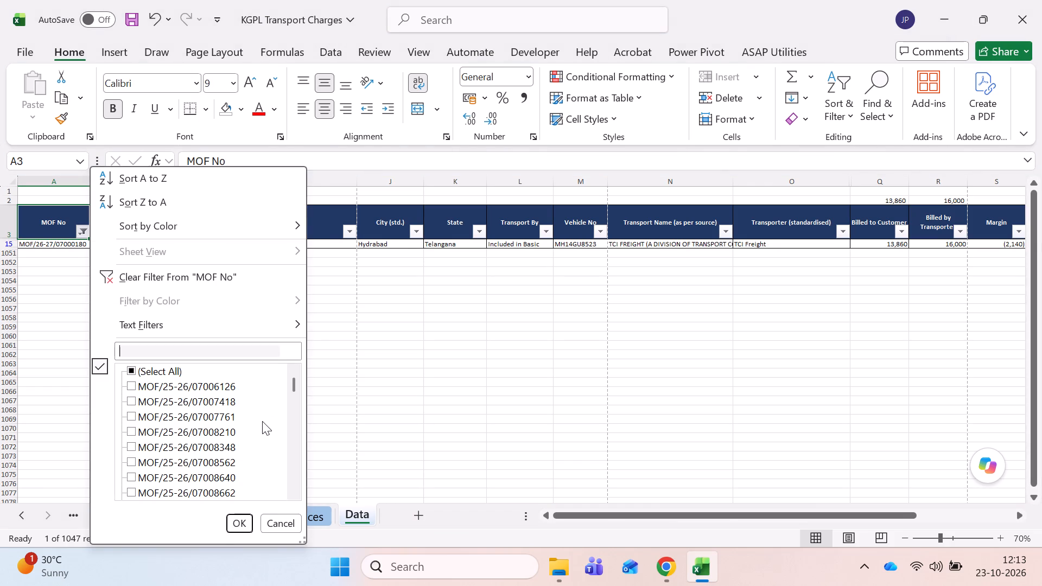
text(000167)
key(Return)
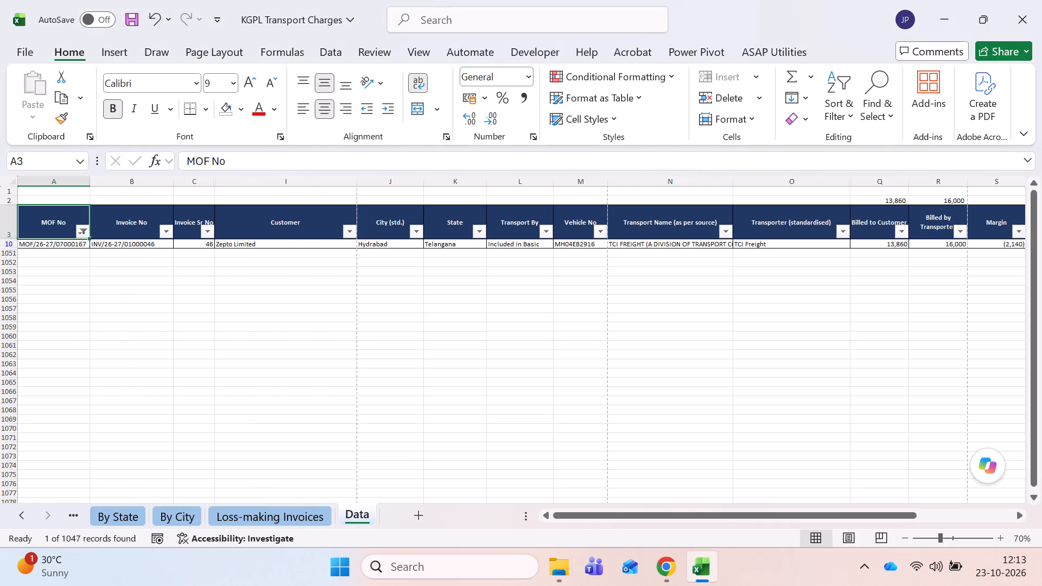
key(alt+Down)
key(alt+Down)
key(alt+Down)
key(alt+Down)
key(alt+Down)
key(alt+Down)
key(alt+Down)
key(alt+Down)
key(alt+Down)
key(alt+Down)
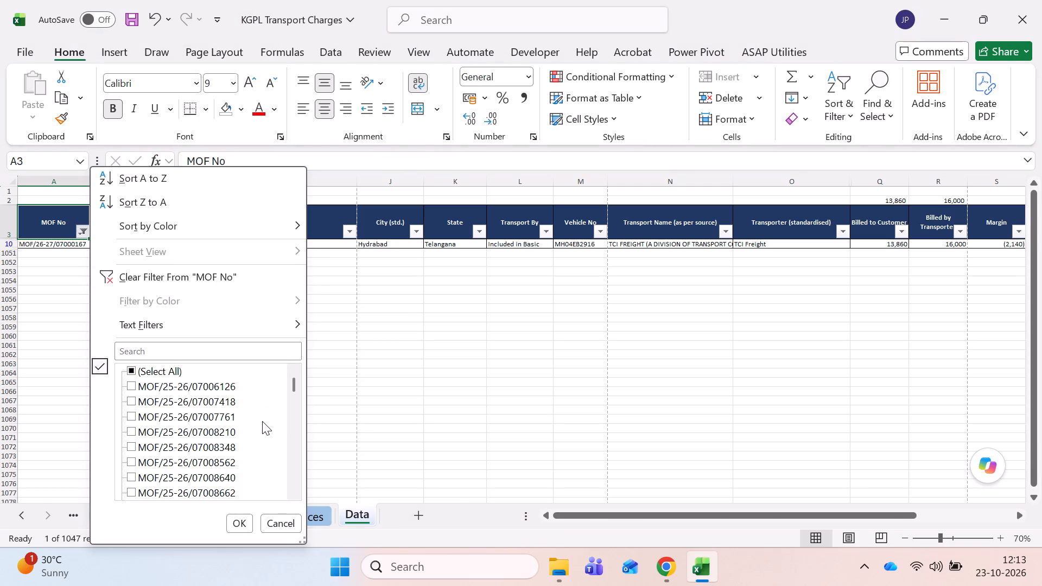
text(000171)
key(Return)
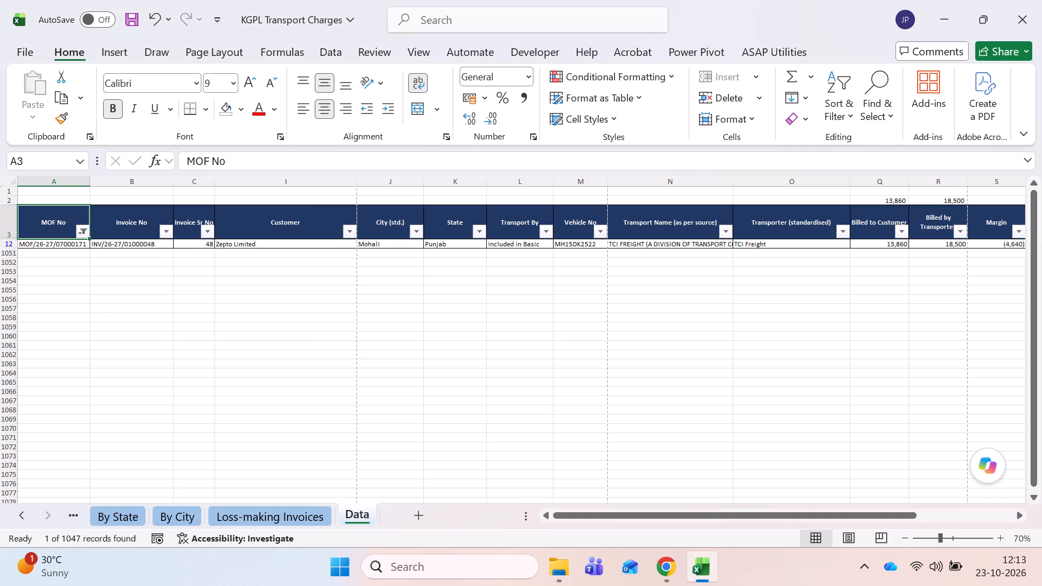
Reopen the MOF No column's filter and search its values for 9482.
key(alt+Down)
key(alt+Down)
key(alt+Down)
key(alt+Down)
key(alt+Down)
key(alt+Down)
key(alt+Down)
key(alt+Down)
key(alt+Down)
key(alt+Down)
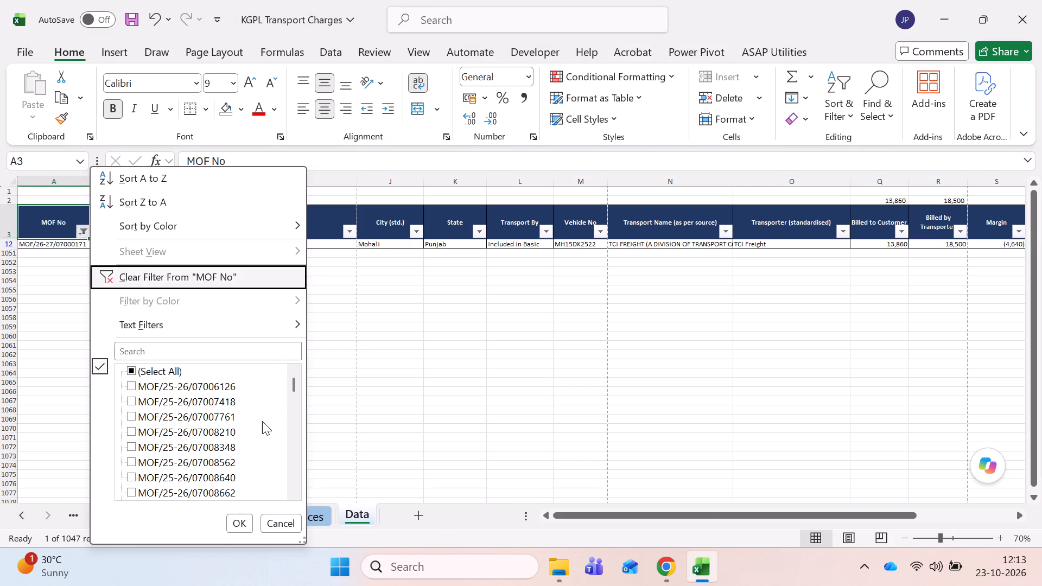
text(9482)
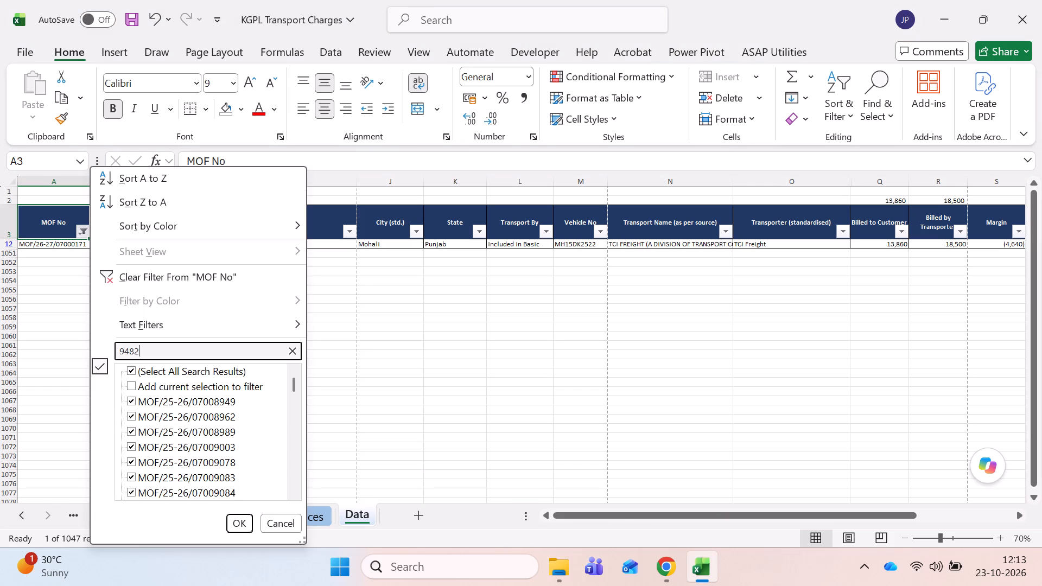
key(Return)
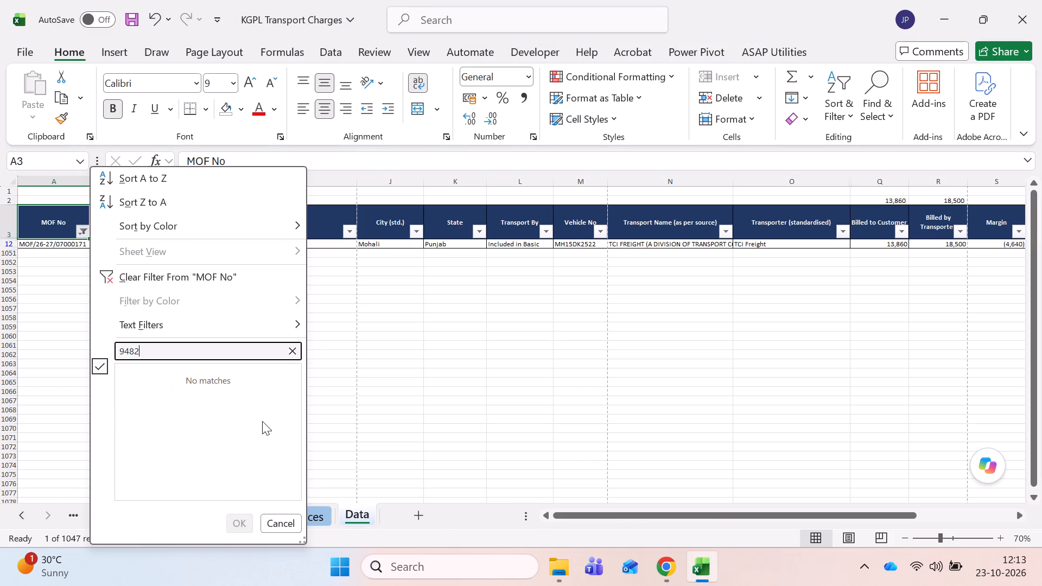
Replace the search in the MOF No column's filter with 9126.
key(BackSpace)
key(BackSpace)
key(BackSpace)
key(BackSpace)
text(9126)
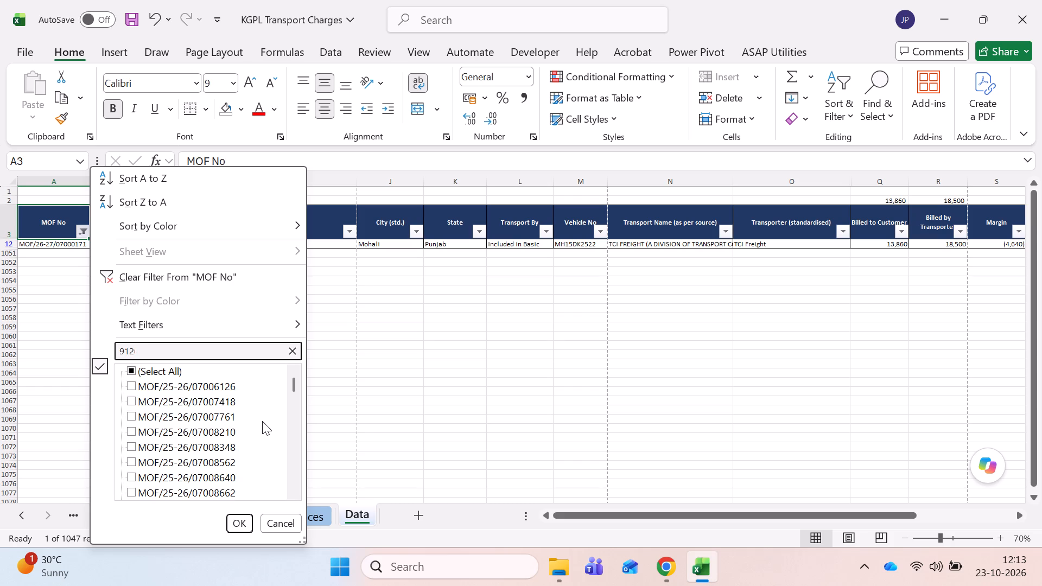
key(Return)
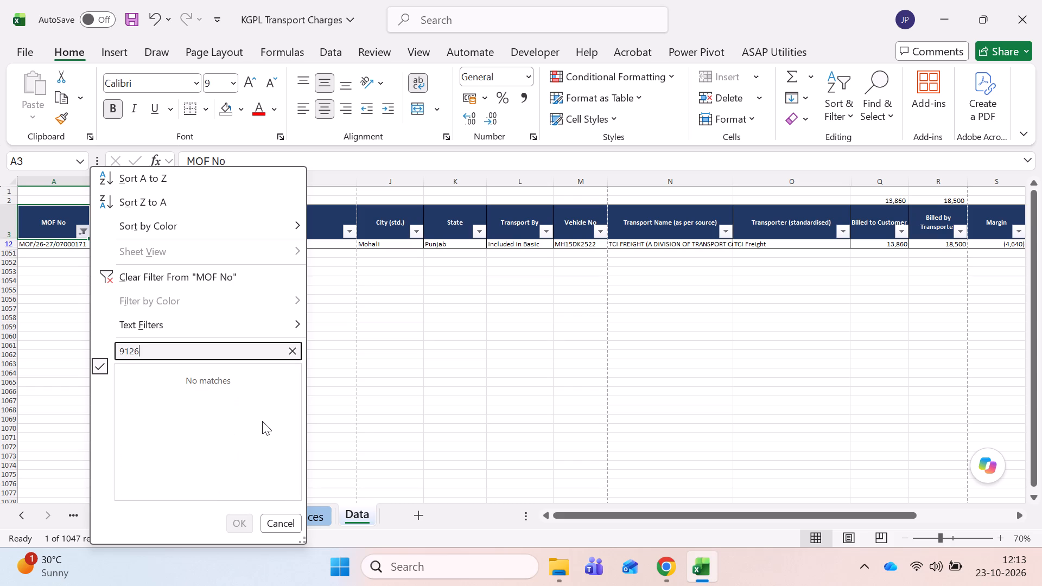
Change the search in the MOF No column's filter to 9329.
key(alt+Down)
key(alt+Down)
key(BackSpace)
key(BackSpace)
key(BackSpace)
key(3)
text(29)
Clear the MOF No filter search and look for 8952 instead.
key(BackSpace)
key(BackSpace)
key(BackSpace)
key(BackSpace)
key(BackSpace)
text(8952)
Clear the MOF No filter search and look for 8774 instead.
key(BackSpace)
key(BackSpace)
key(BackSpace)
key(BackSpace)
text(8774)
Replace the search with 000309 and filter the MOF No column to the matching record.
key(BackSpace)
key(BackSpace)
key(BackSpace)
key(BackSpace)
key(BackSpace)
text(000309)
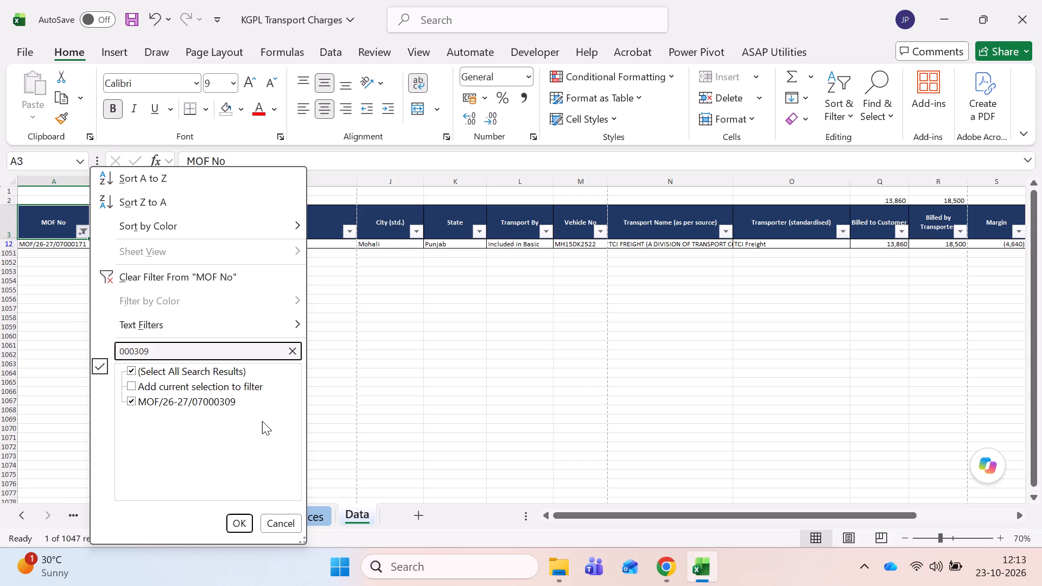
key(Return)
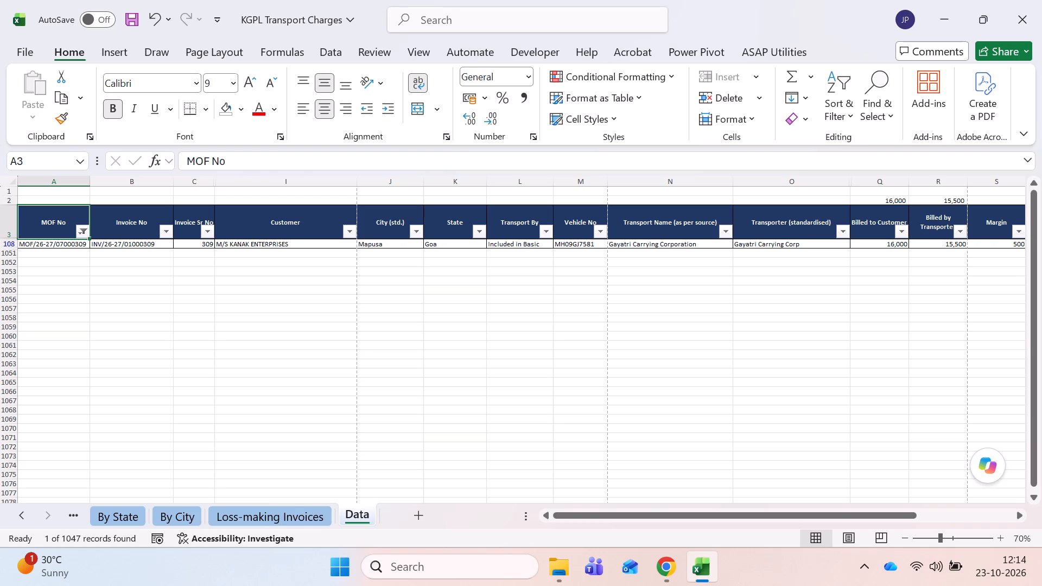
Save the workbook with the MOF No filter applied.
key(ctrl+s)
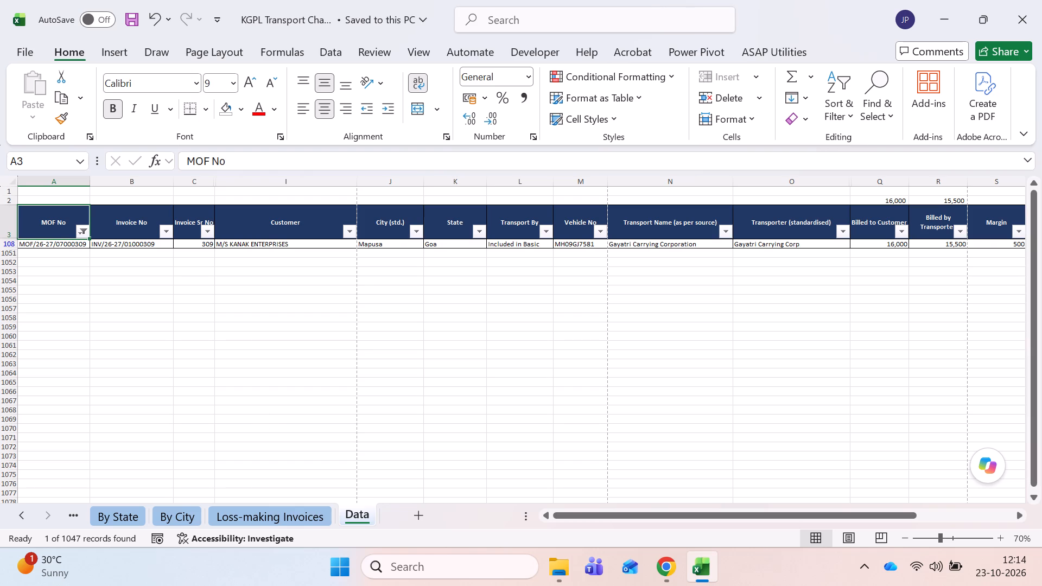